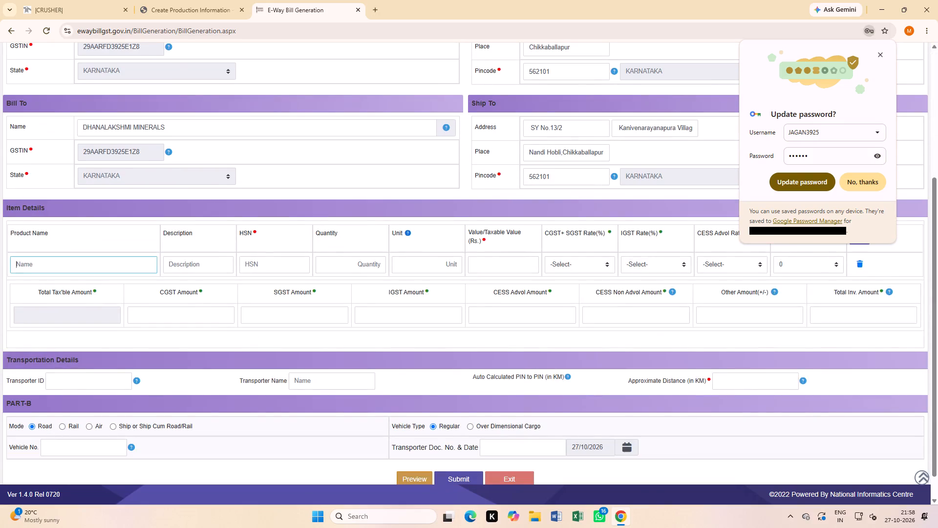
key(b)
key(o)
key(u)
text(LDERS STONE)
click(194, 272)
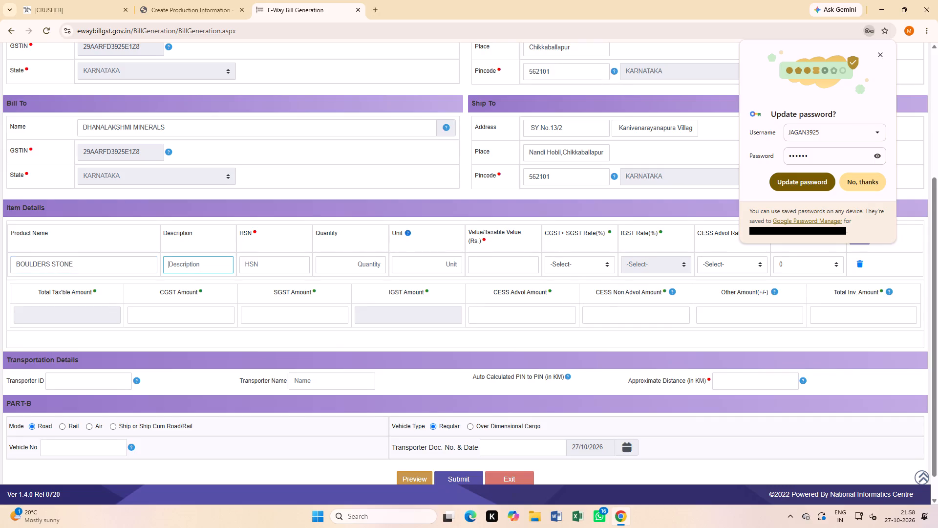
key(a)
text(GGR)
text(EGATE)
Fill in the item's HSN code 251710, quantity 100 and unit TON.
click(279, 268)
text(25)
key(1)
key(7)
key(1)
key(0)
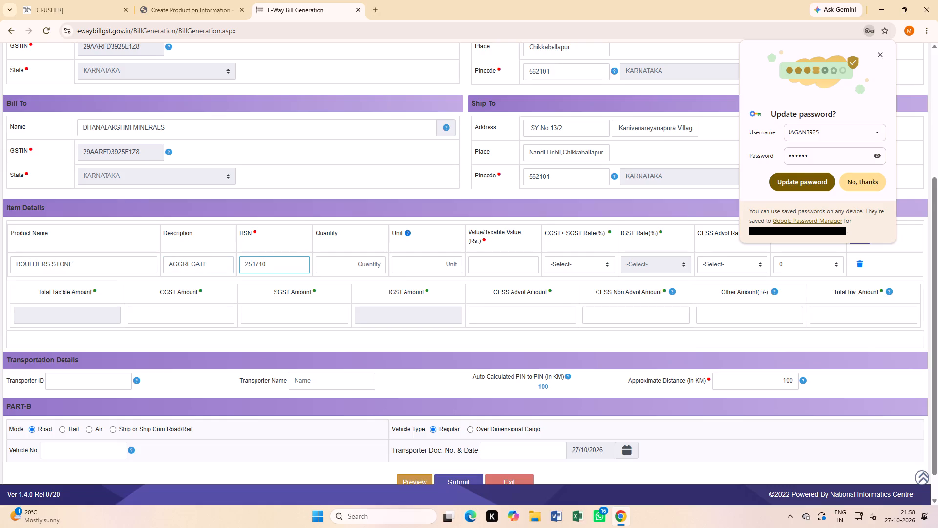
click(353, 264)
text(100)
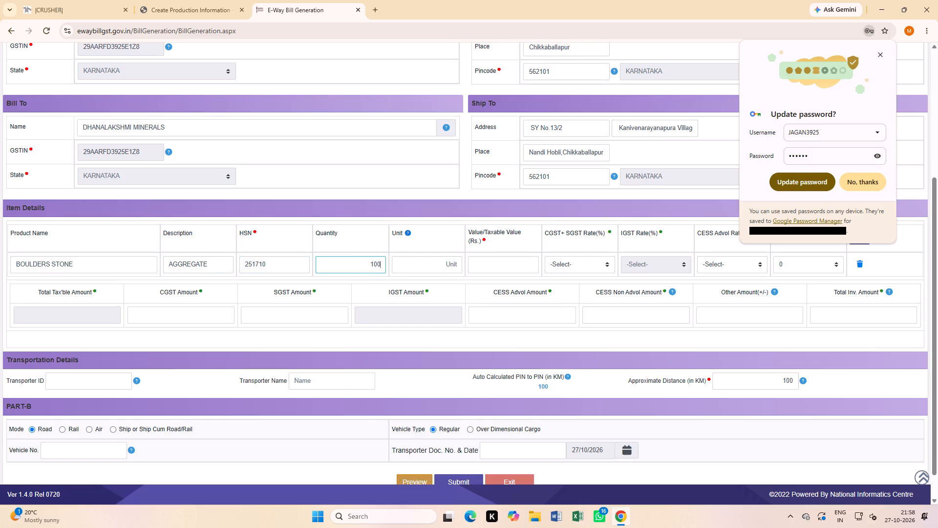
click(426, 262)
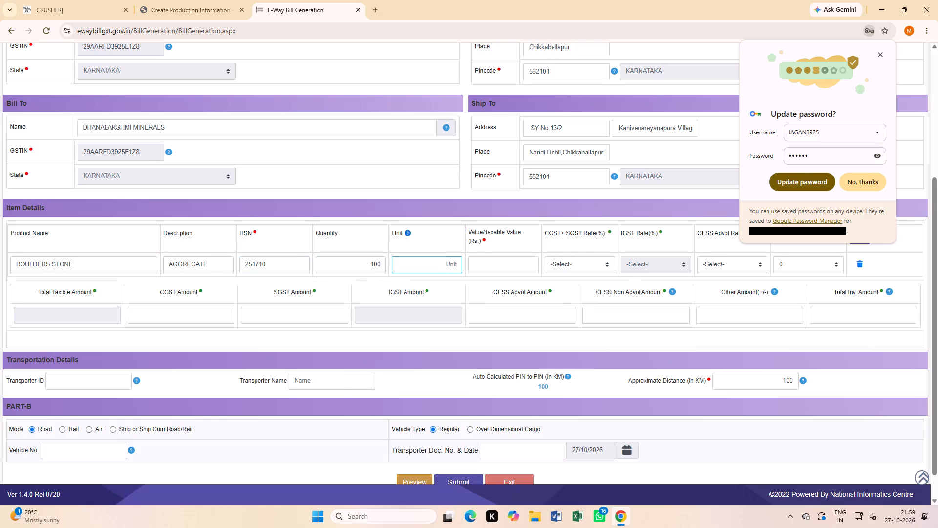
text(TON)
Set the item's taxable value to Rs. 20000 and its CGST+SGST rate to 0 + 0.
click(484, 267)
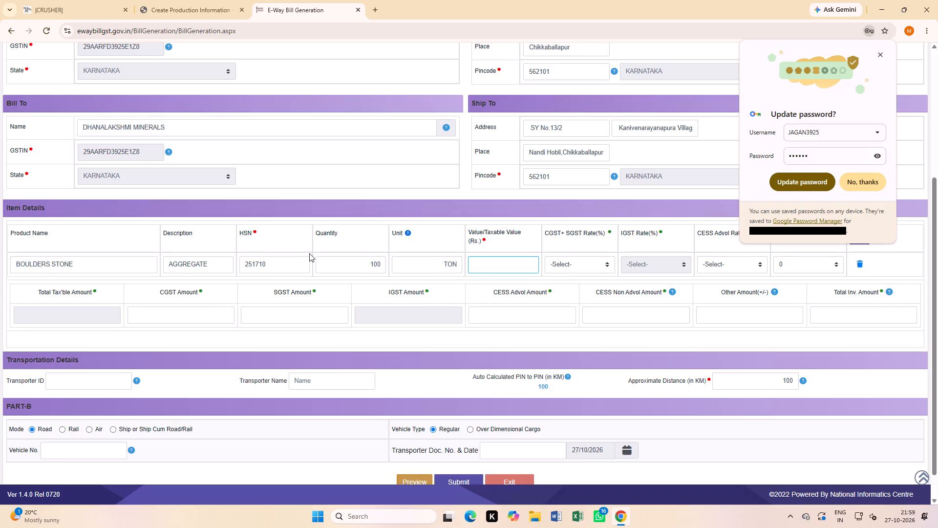
text(20000)
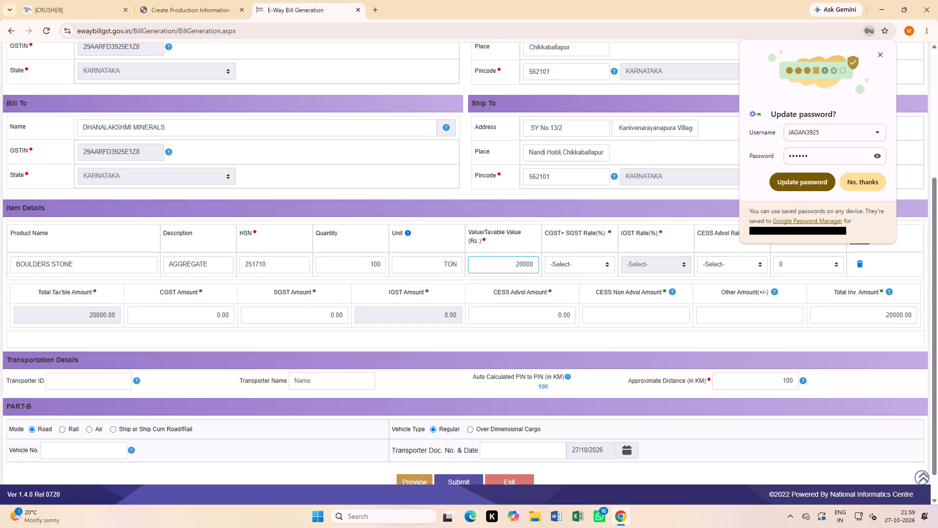
click(579, 265)
click(570, 291)
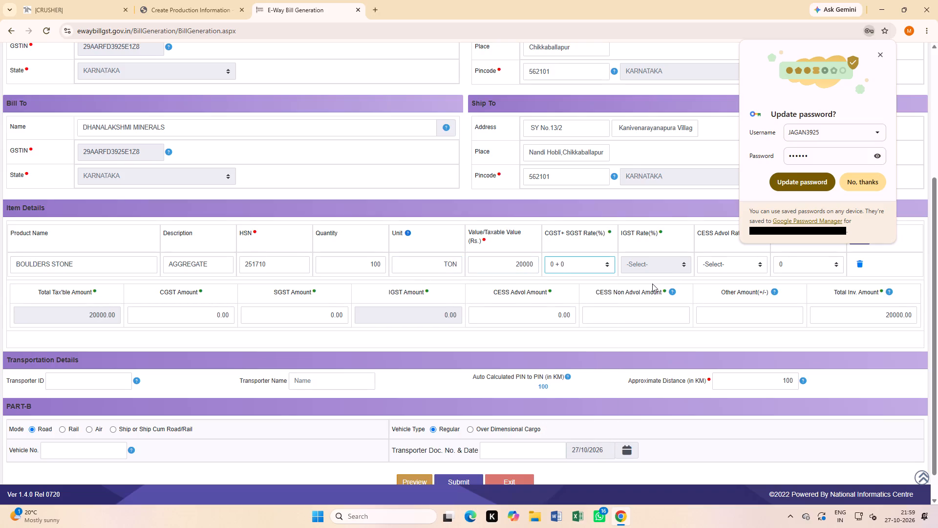
scroll(484, 307, down, 3)
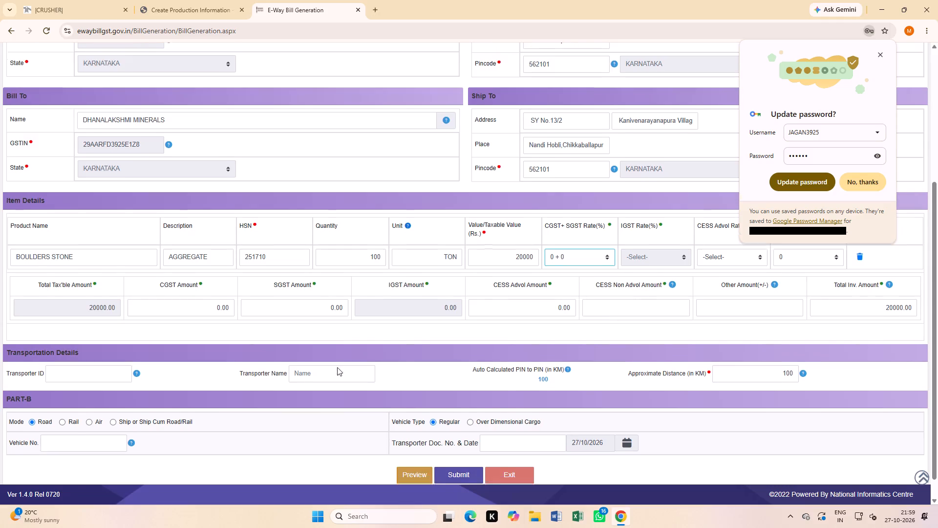
click(70, 417)
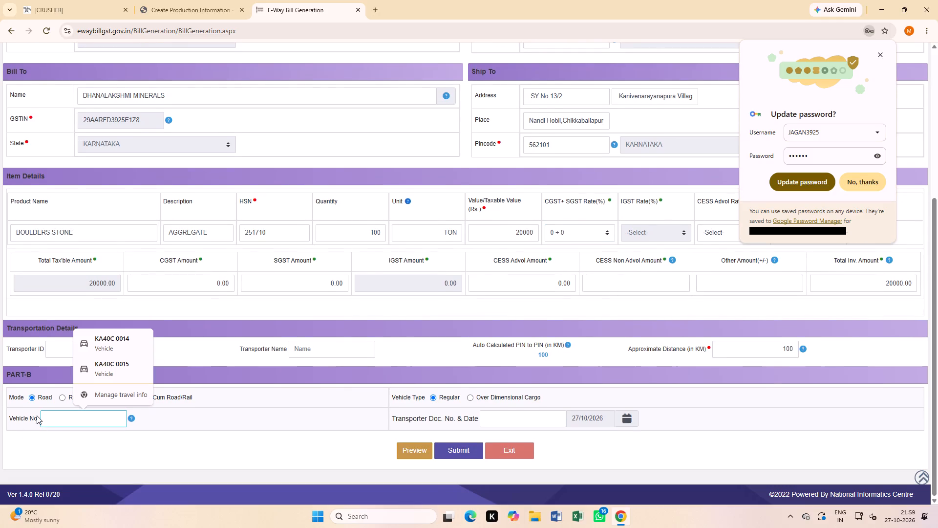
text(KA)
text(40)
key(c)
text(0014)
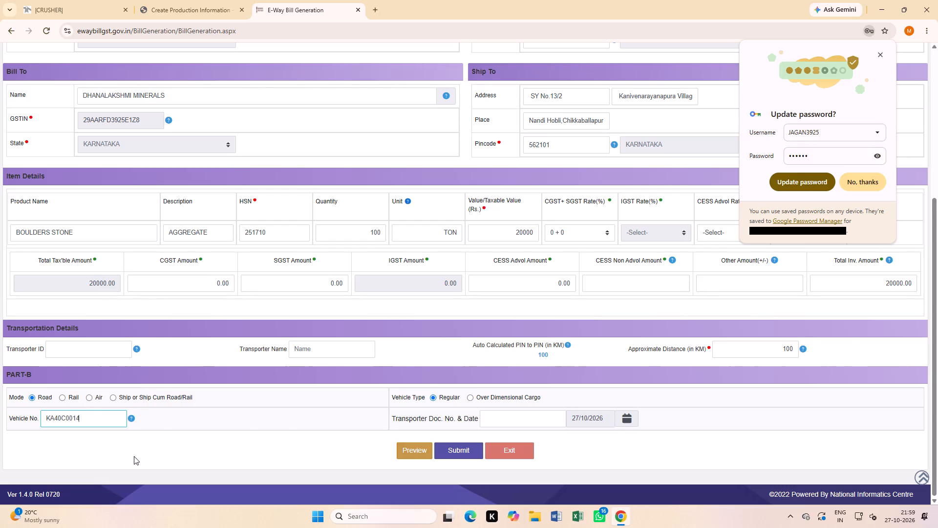
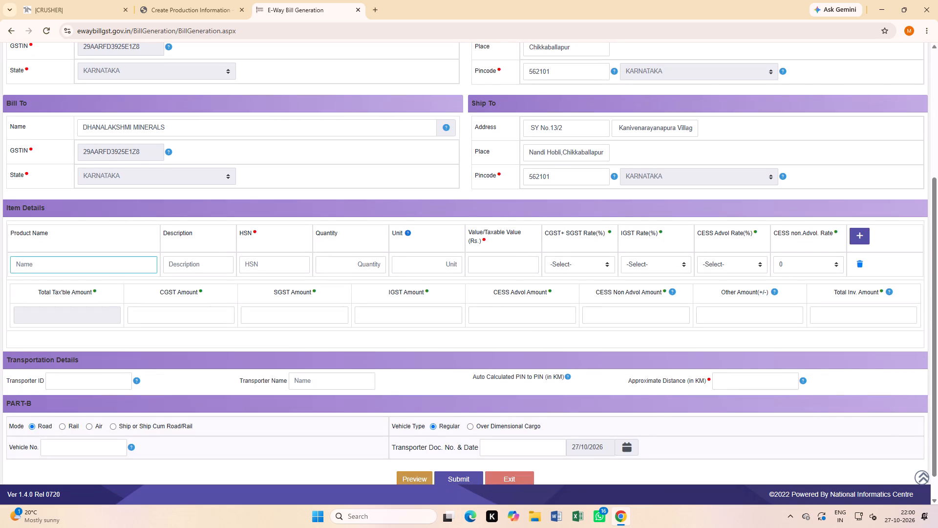
key(b)
text(OU)
text(LDER)
key(s)
key(space)
text(STONE)
click(215, 268)
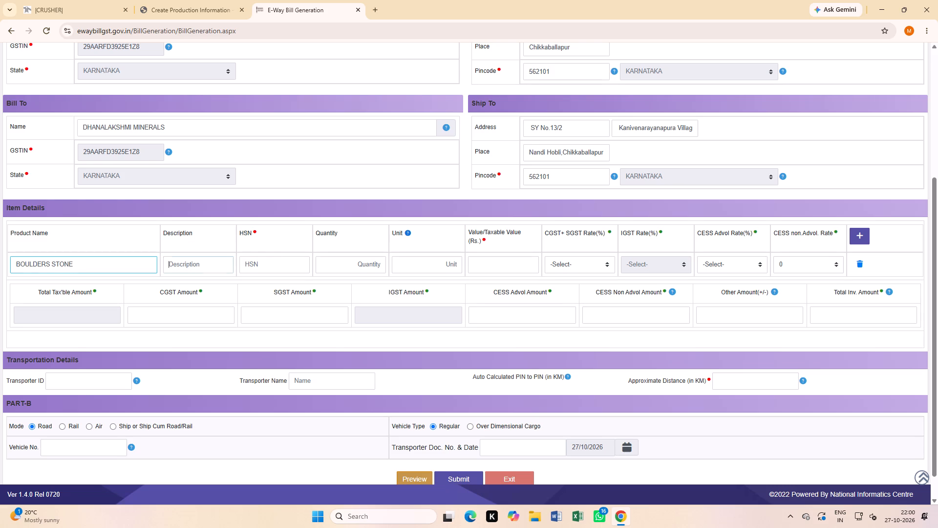
text(ODBS)
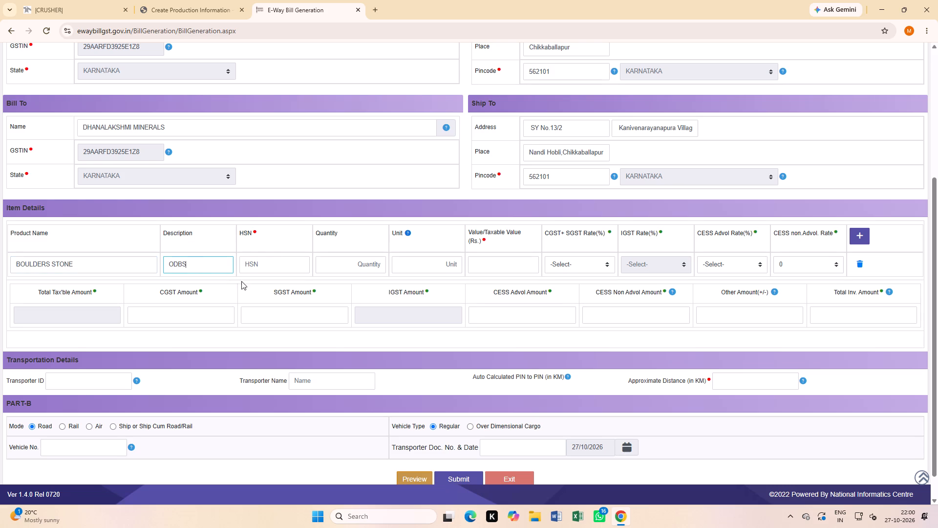
Fill in the item's HSN code 251710, quantity 100 and unit TON.
click(258, 263)
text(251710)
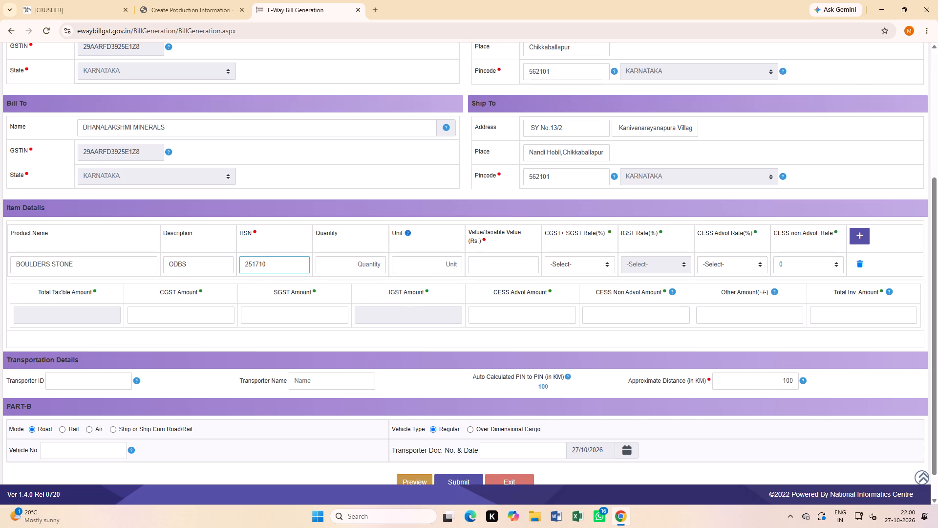
click(364, 269)
text(100)
click(442, 264)
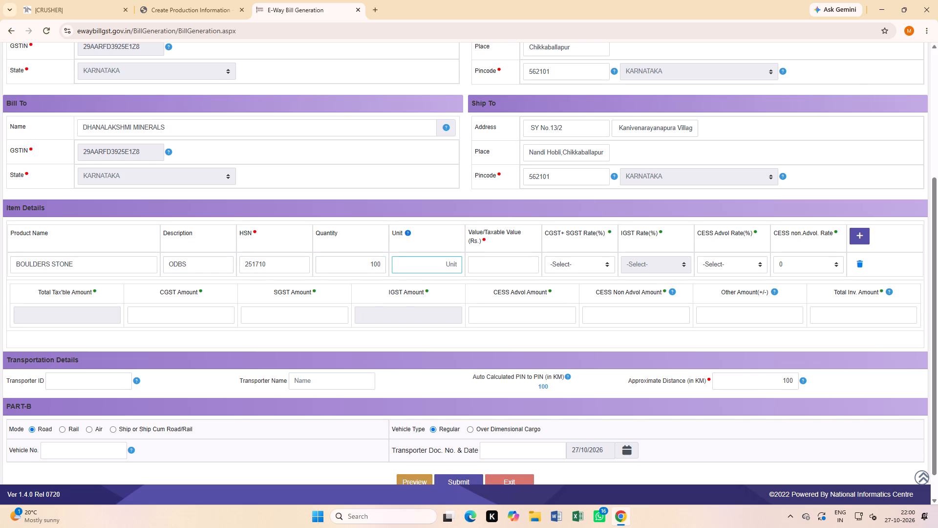
text(TON)
Set the item's taxable value to Rs. 20000 and its CGST+SGST rate to 0 + 0.
click(505, 258)
text(20000)
click(578, 264)
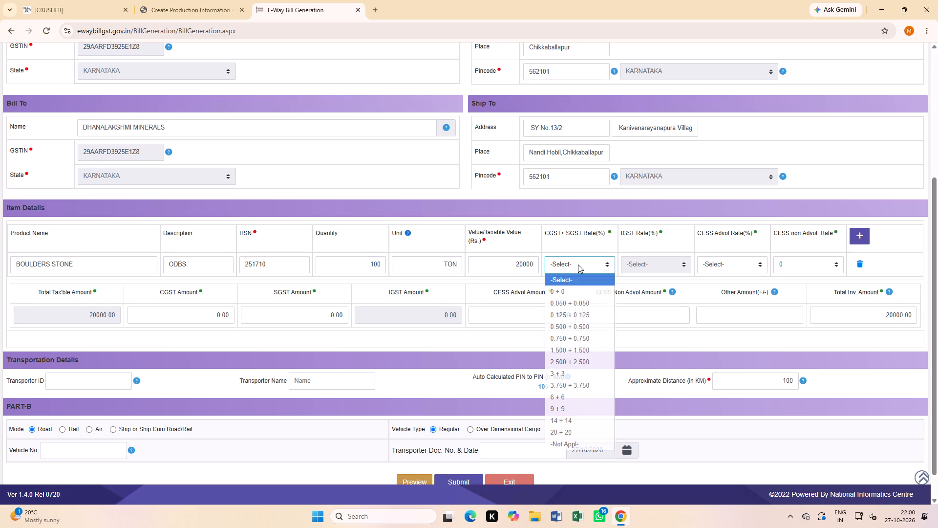
click(582, 295)
scroll(83, 472, down, 3)
click(66, 421)
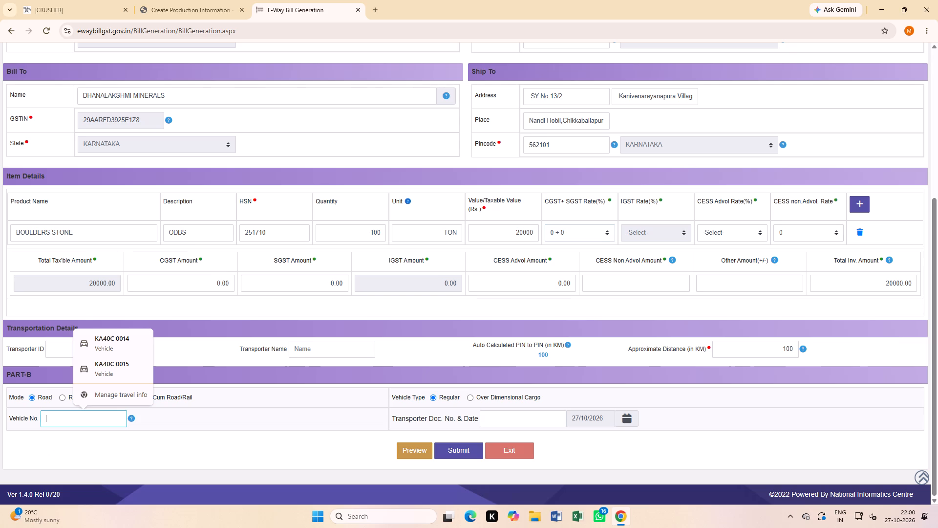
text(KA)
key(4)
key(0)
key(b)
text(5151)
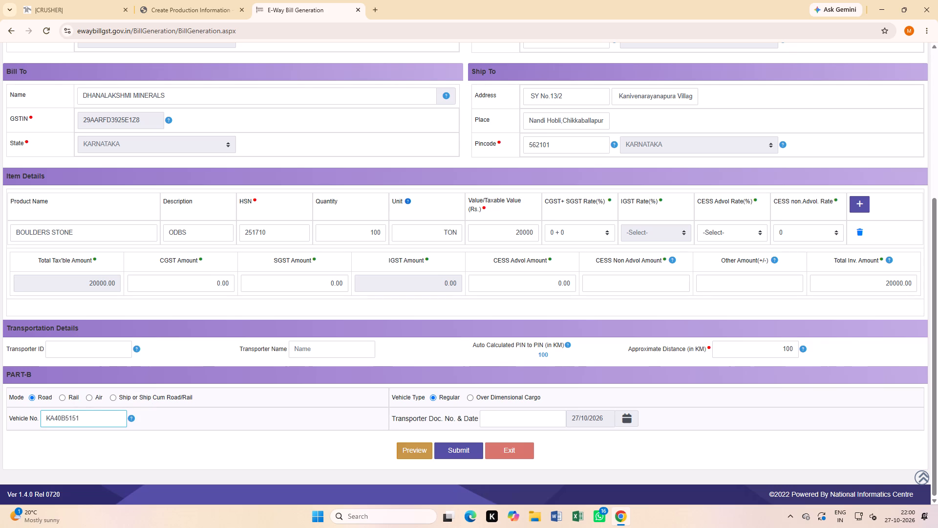
click(167, 447)
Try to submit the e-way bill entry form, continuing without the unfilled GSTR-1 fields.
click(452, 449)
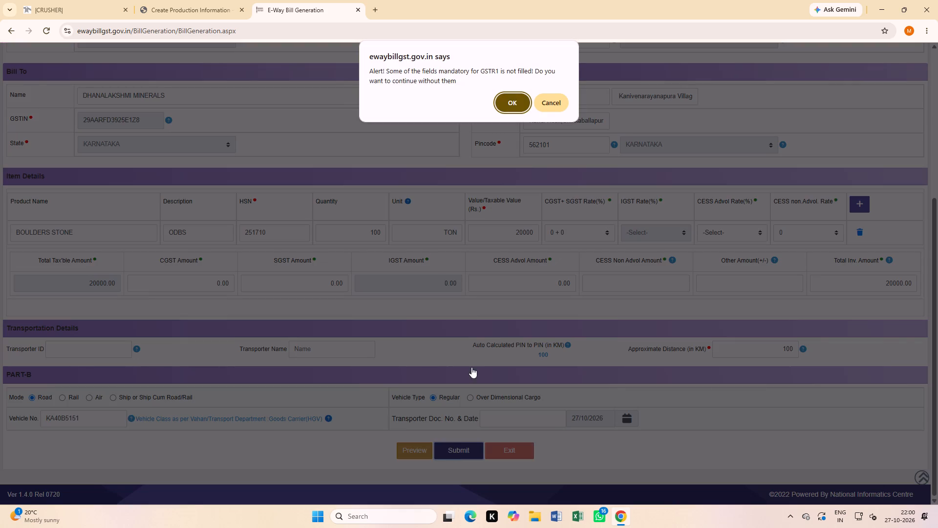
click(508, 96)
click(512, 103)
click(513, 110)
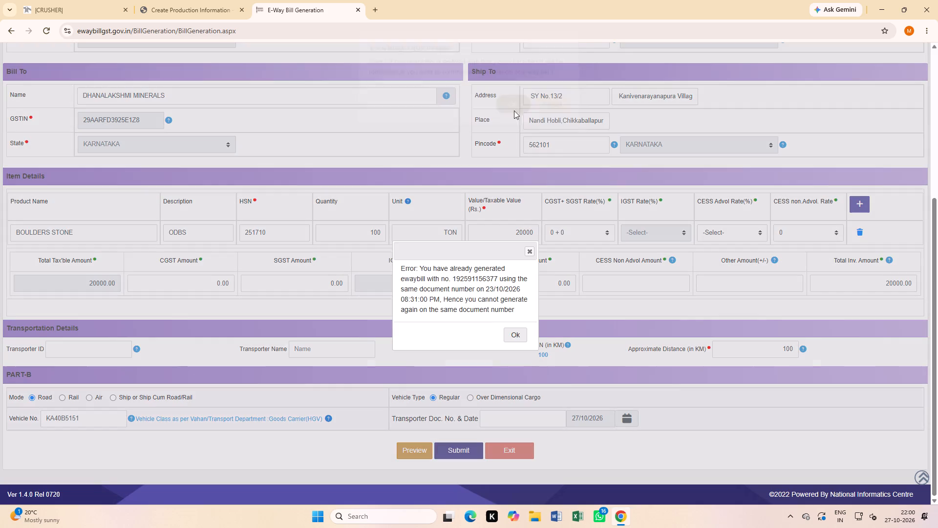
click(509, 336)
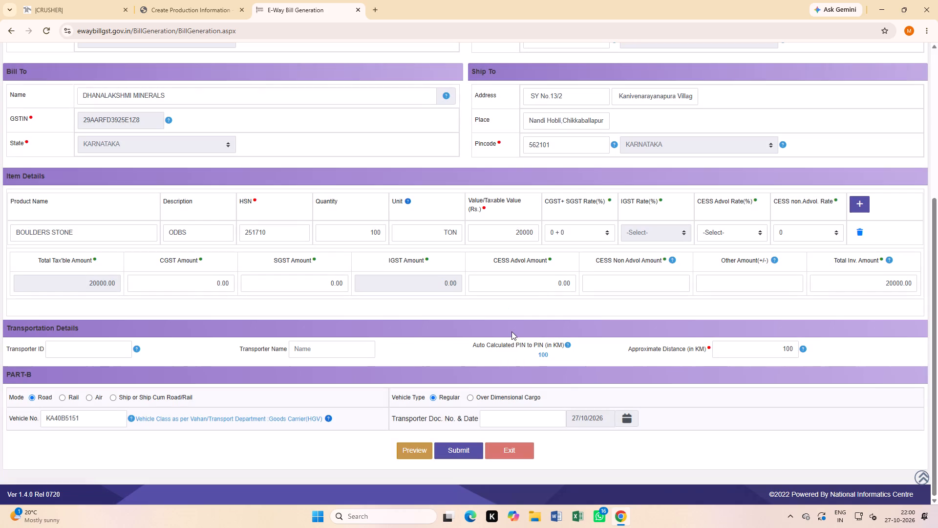
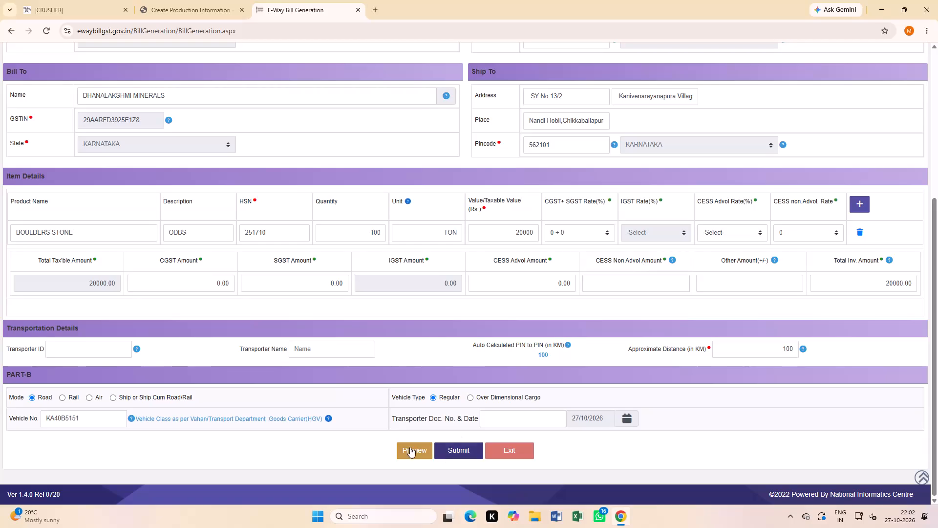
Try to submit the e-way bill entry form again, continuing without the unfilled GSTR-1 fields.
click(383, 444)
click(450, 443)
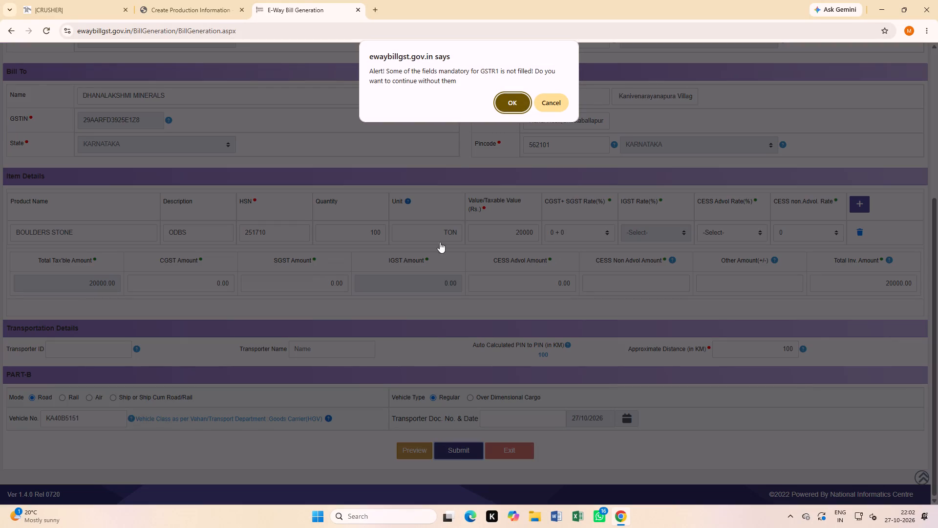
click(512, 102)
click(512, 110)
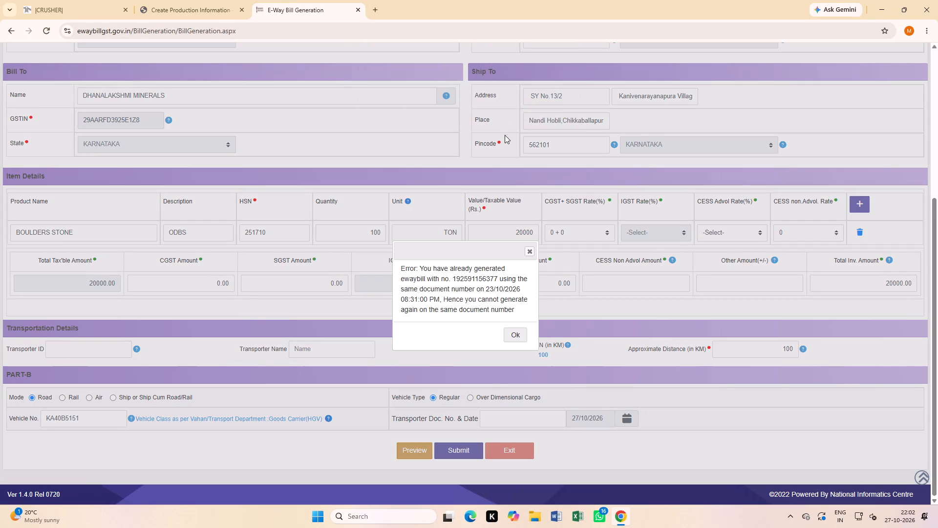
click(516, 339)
Change the delivery challan's document number to IN8612 in the transaction details.
scroll(272, 358, up, 4)
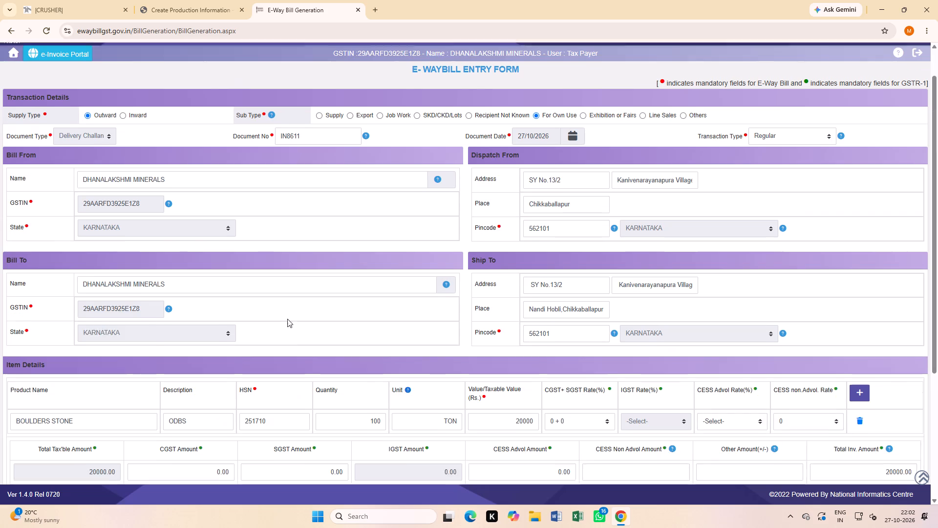
click(307, 150)
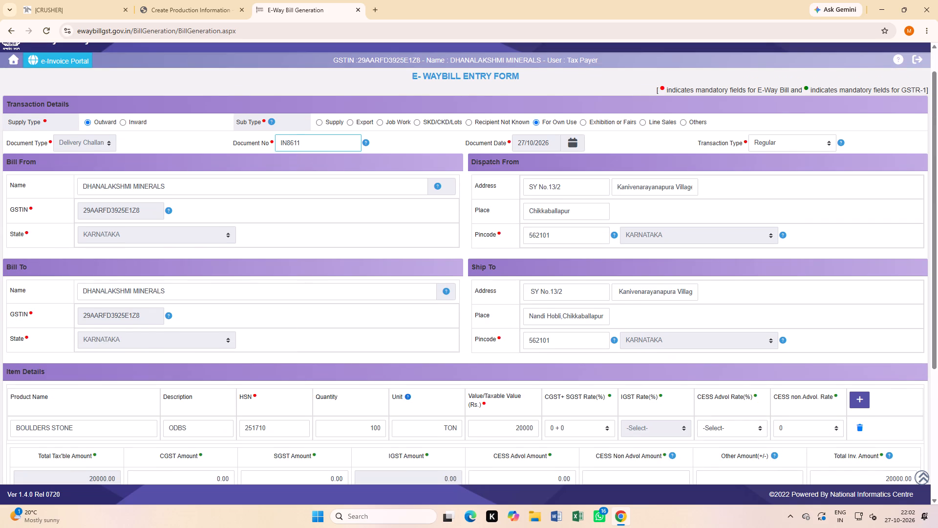
key(BackSpace)
key(2)
Submit the e-way bill entry form, continuing without the unfilled GSTR-1 fields.
scroll(321, 306, down, 7)
scroll(315, 380, down, 2)
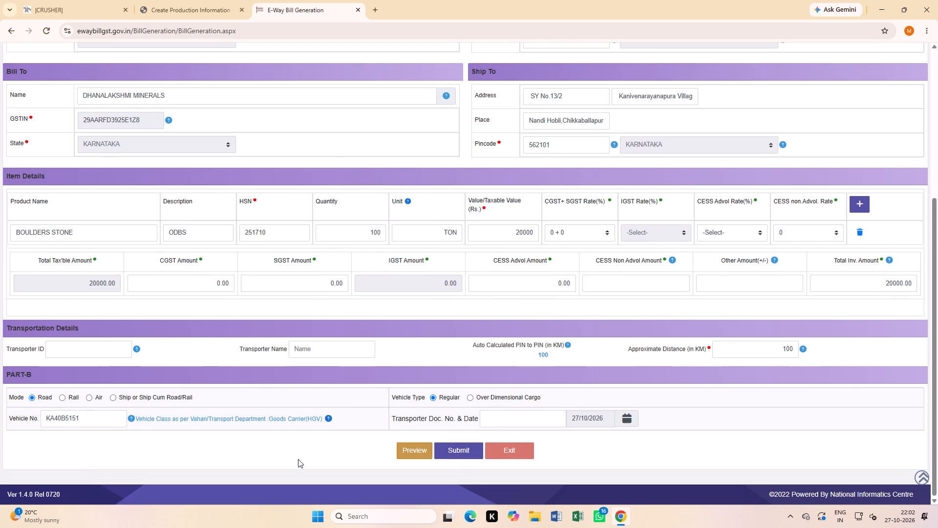
click(452, 453)
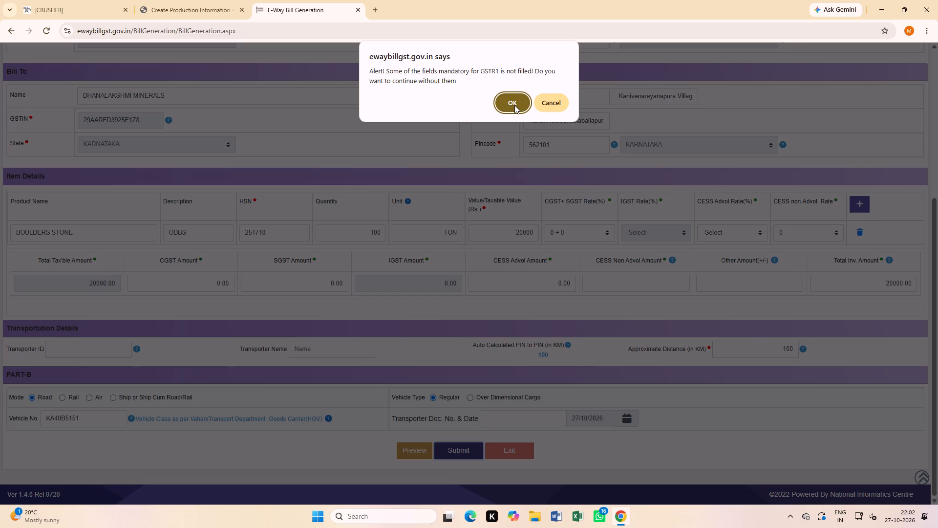
click(514, 105)
click(511, 110)
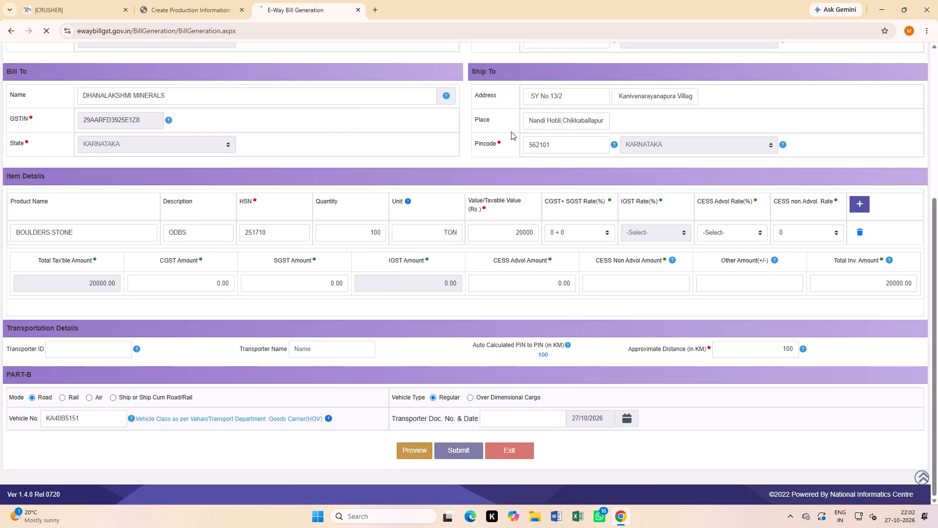
Print the detailed version of the generated e-way bill for challan IN8612.
scroll(493, 306, down, 9)
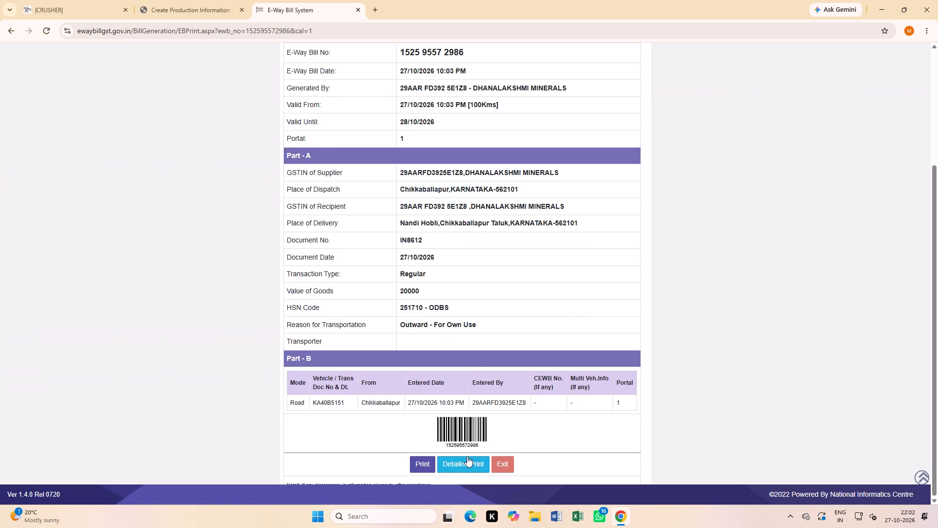
click(467, 460)
scroll(467, 427, down, 12)
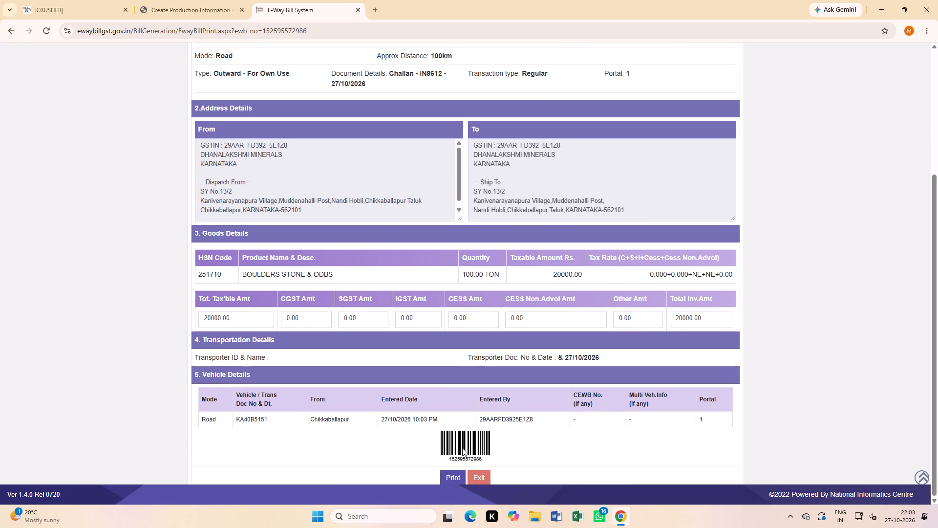
click(455, 474)
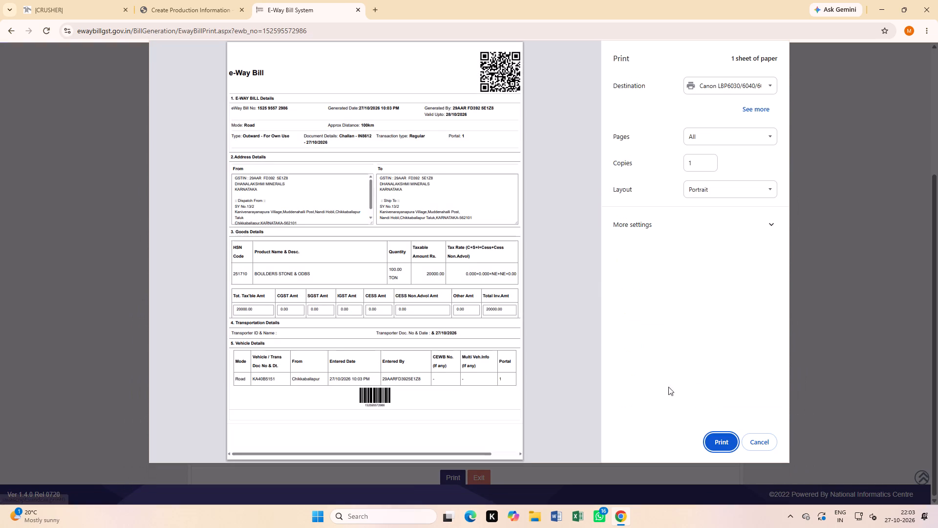
click(723, 442)
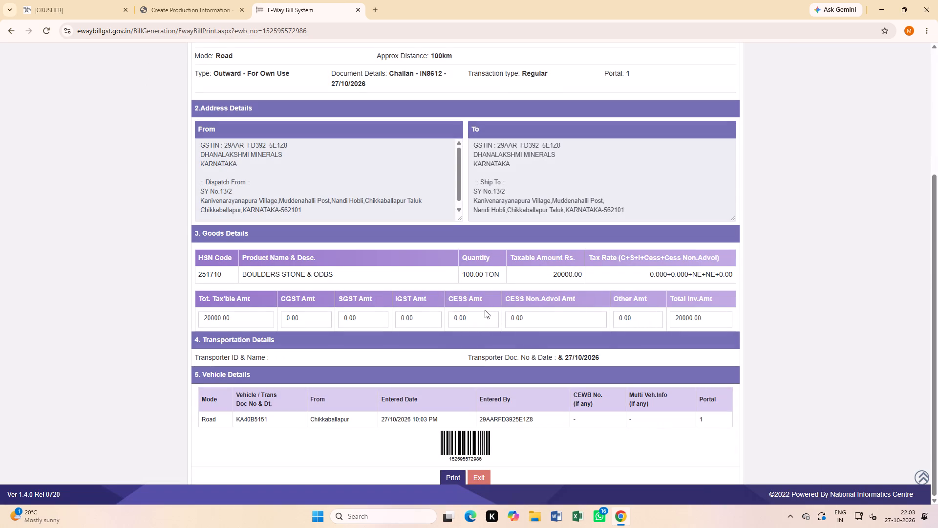
Return to the portal's main page and open a new e-way bill entry form.
scroll(238, 256, up, 4)
scroll(182, 245, up, 4)
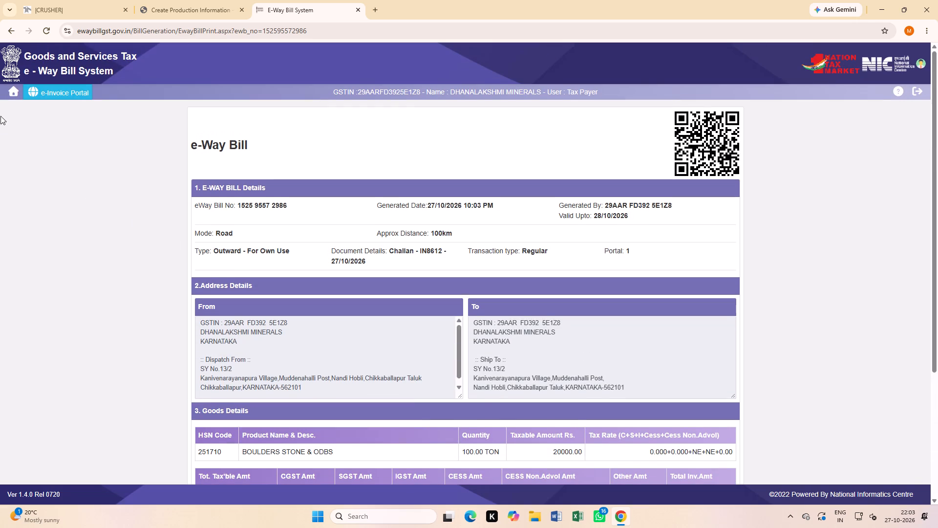
click(11, 89)
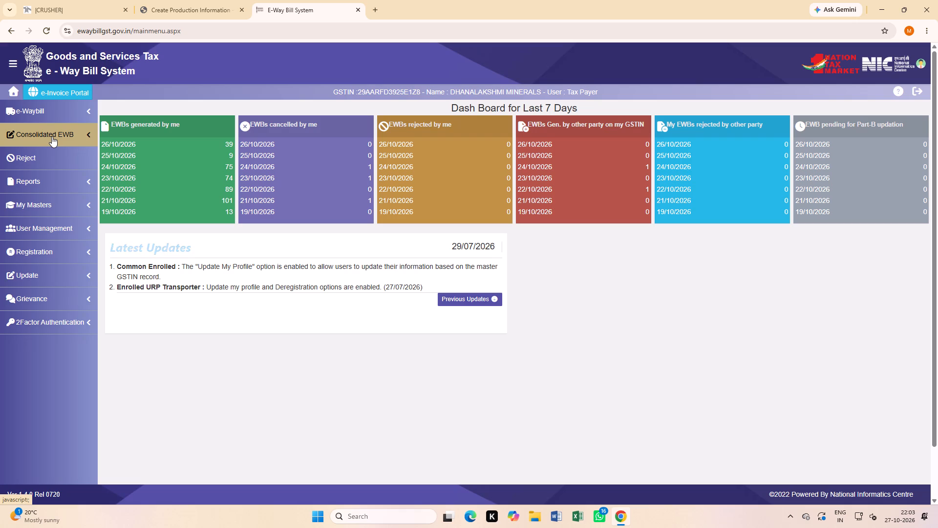
click(47, 110)
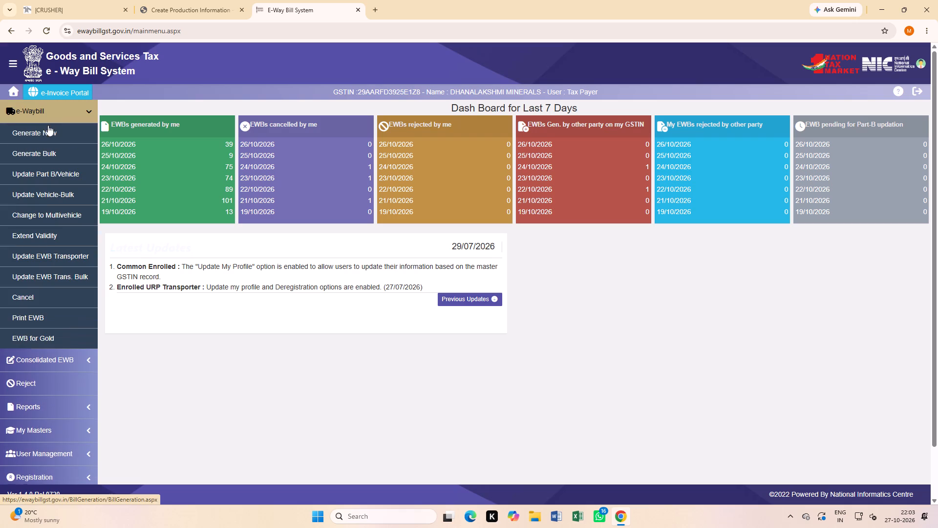
click(48, 134)
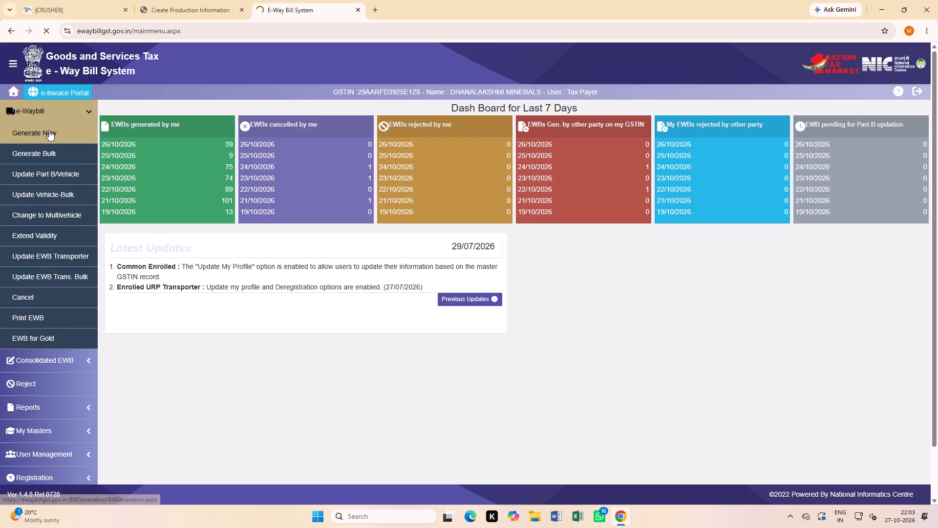
click(48, 131)
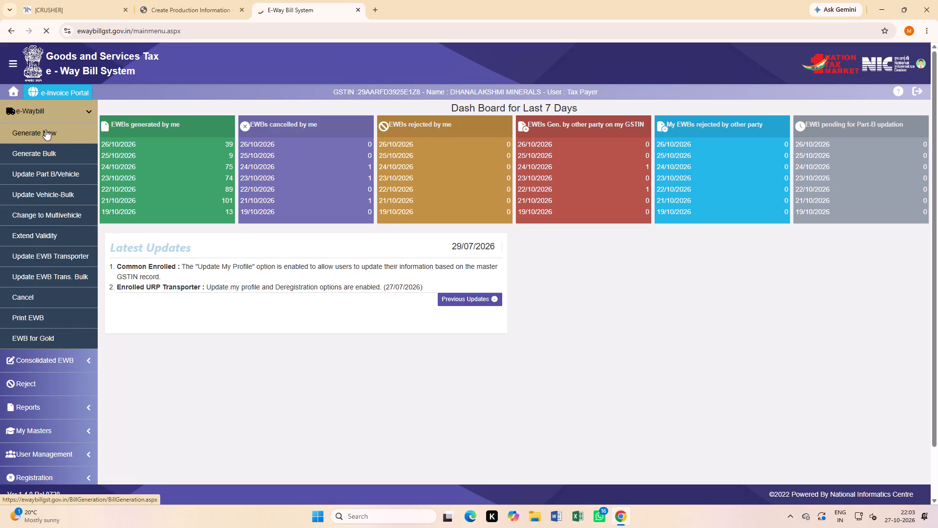
click(54, 110)
click(54, 110)
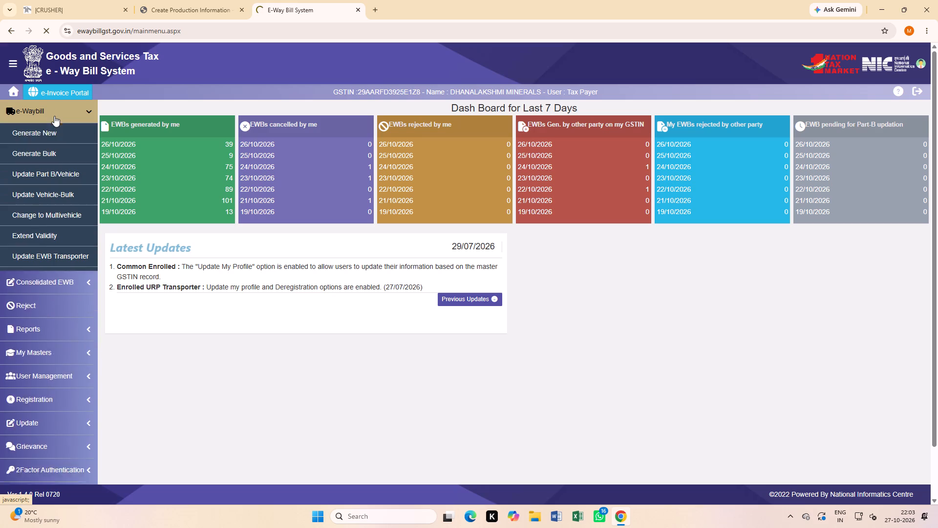
click(54, 130)
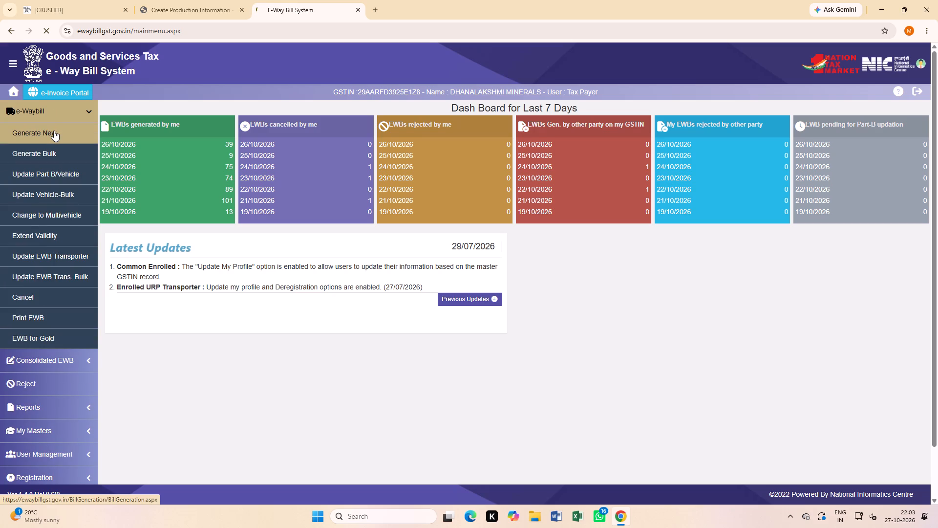
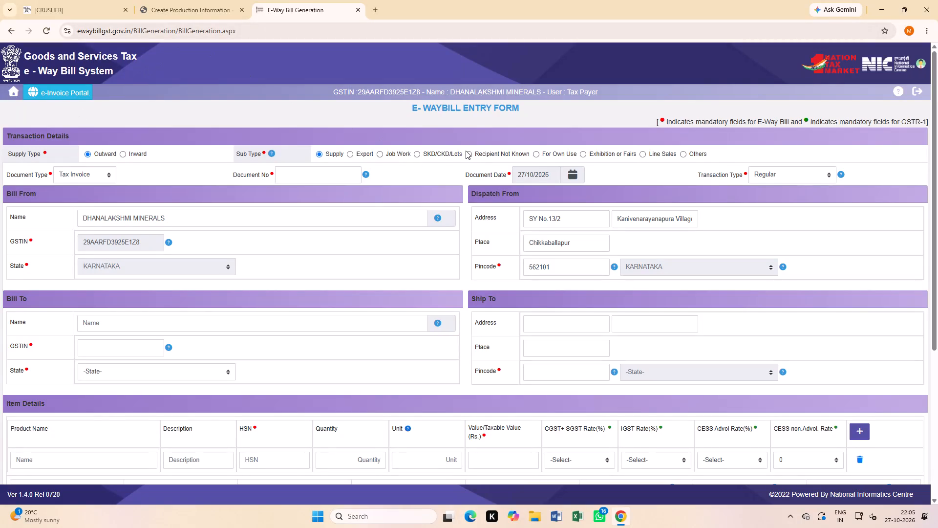
Set the transaction sub type to For Own Use and enter IN8613 as the delivery challan's document number.
click(536, 156)
click(550, 118)
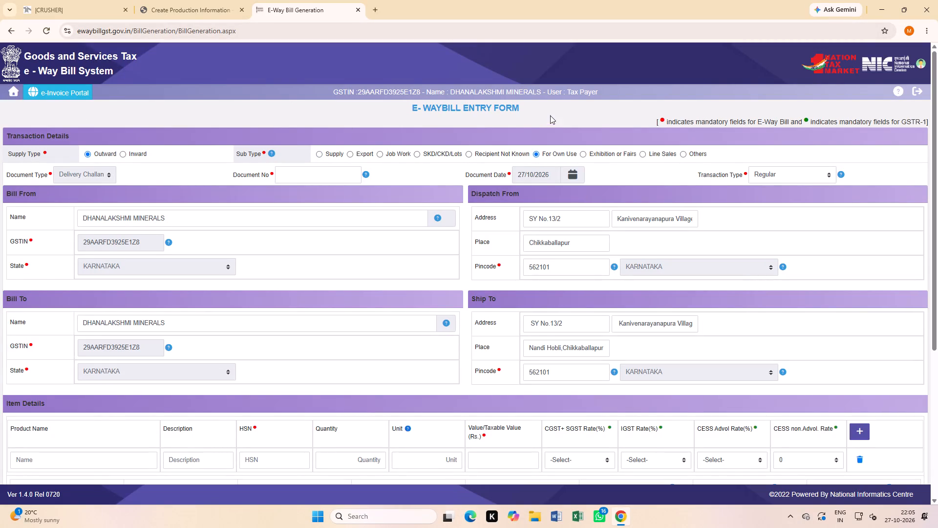
click(341, 173)
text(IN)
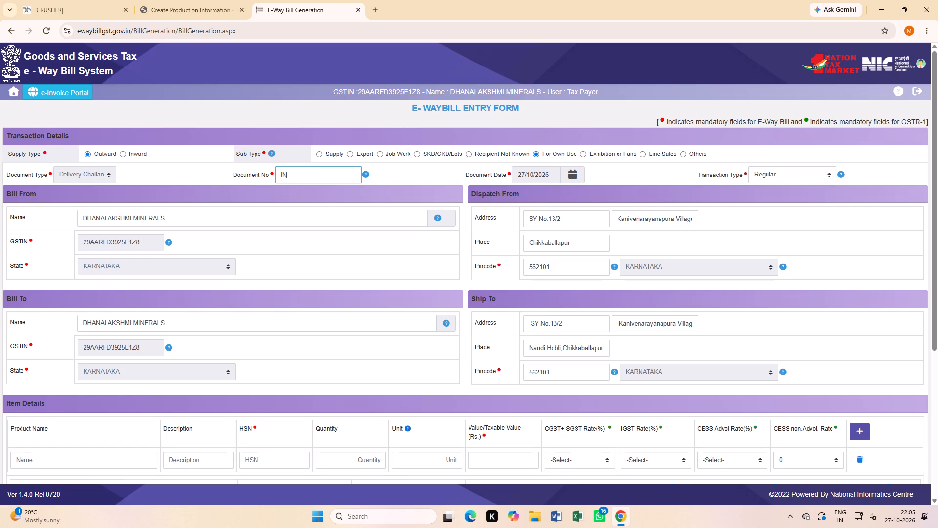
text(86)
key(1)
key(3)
Enter the item as product BOULDERS STONE with description ODBS and HSN code 251710.
scroll(57, 486, down, 2)
click(87, 362)
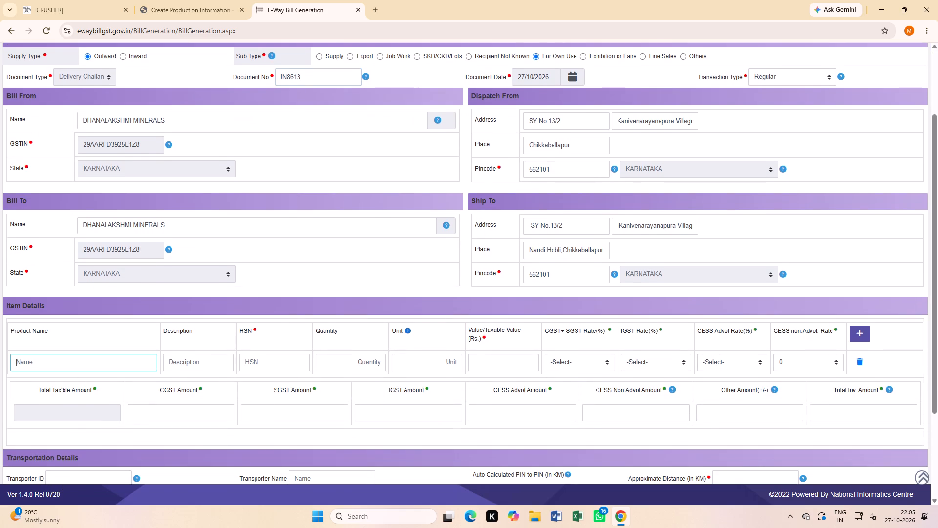
text(BOUL)
text(DERS S)
key(t)
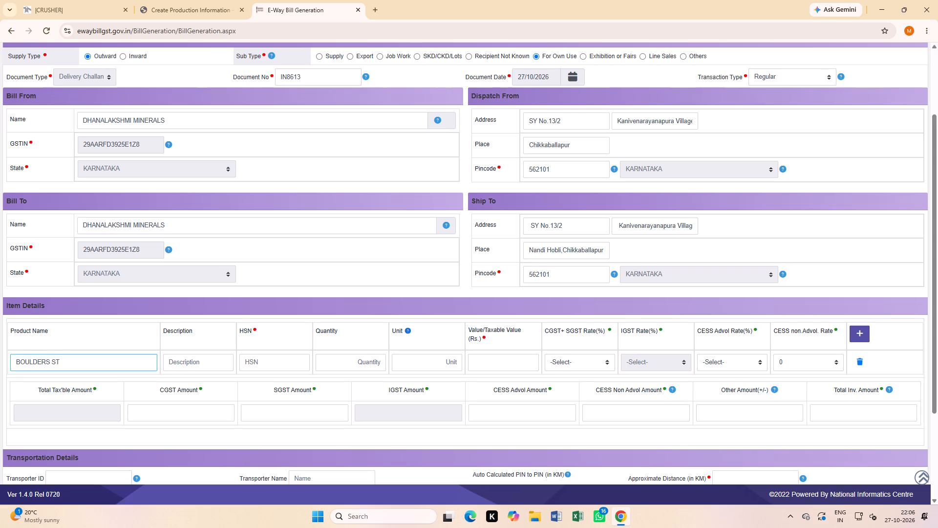
text(ONE)
click(205, 361)
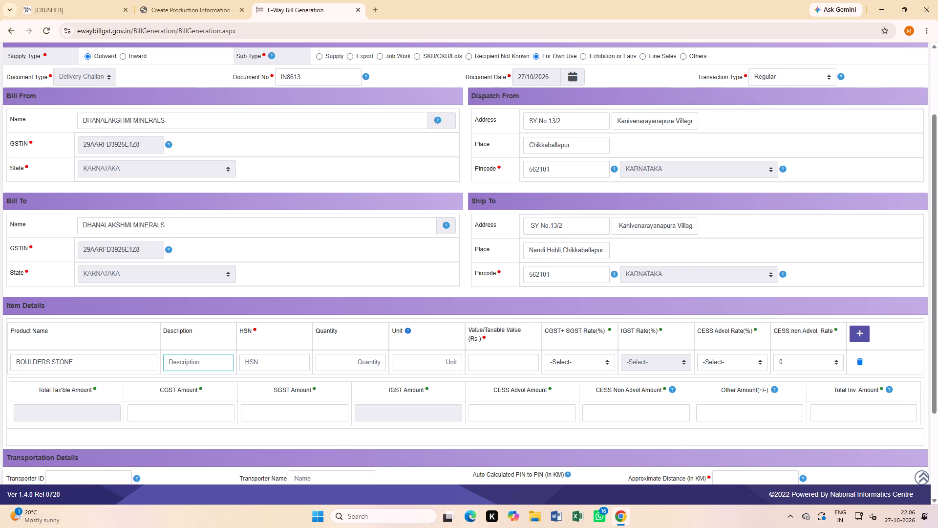
text(ODBS)
click(251, 363)
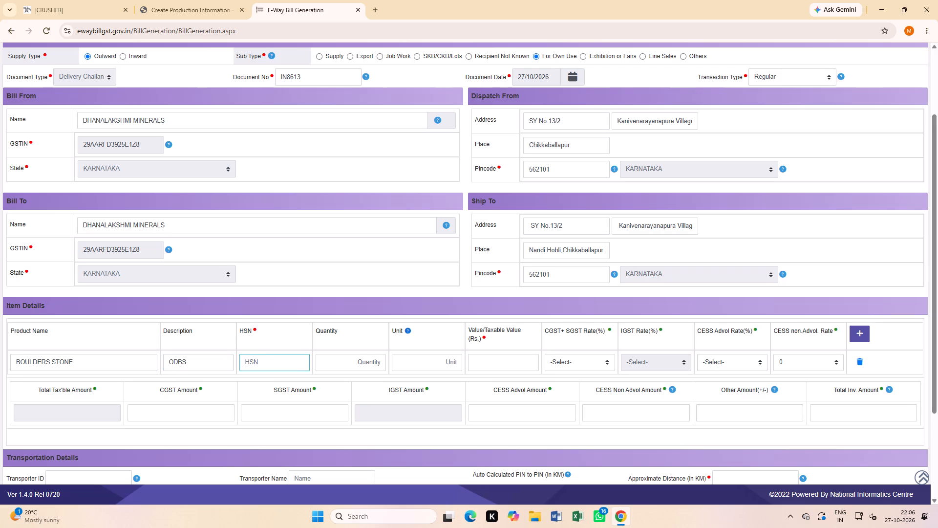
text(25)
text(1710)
Set the boulders item to quantity 100, unit TON, taxable value 20000 and CGST+SGST rate 0 + 0.
click(354, 370)
text(100)
click(422, 372)
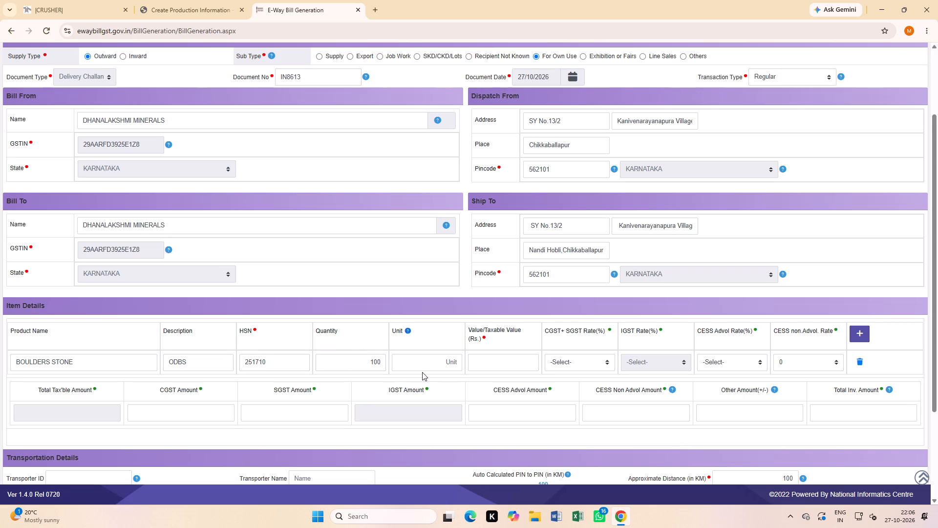
click(422, 364)
key(t)
text(ON)
click(514, 368)
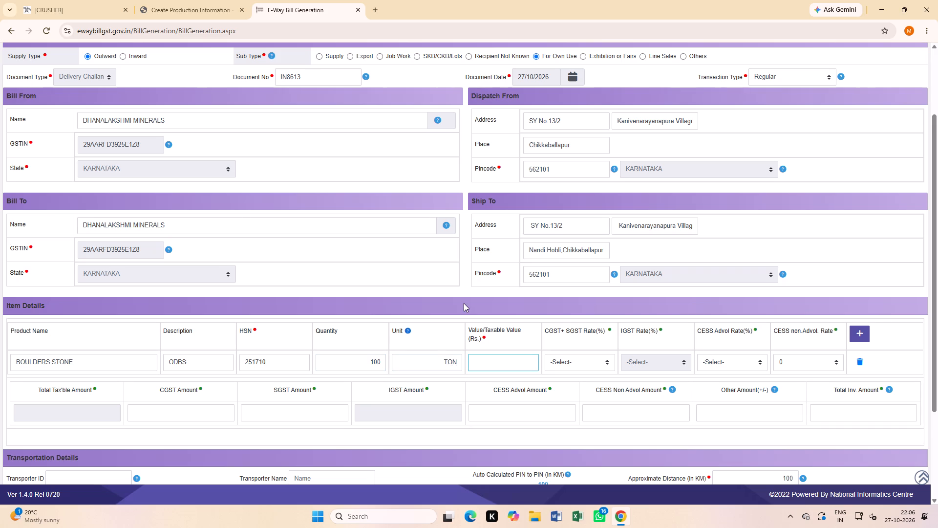
text(20000)
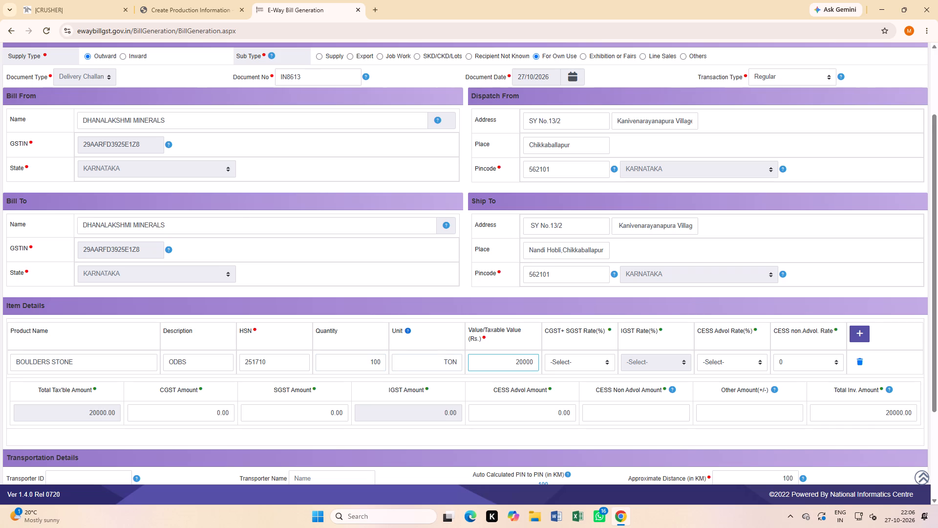
click(559, 365)
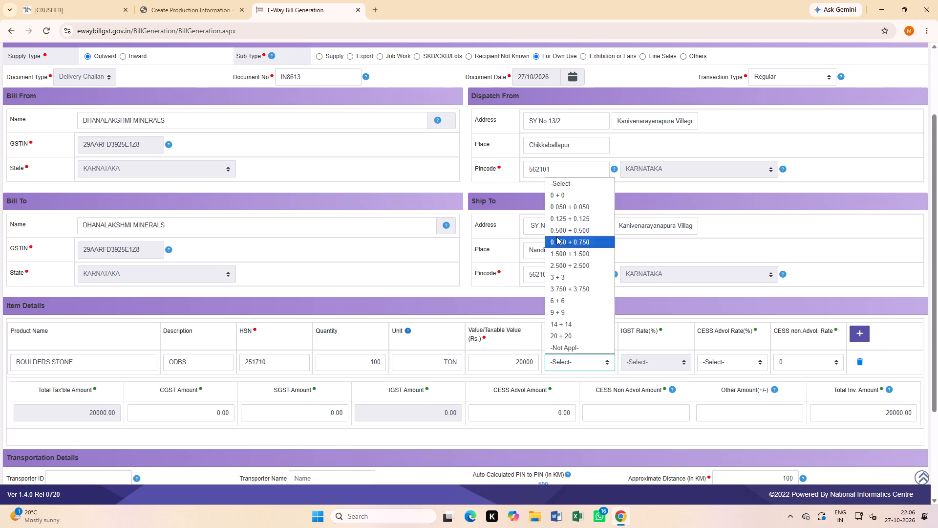
click(559, 199)
scroll(0, 462, down, 4)
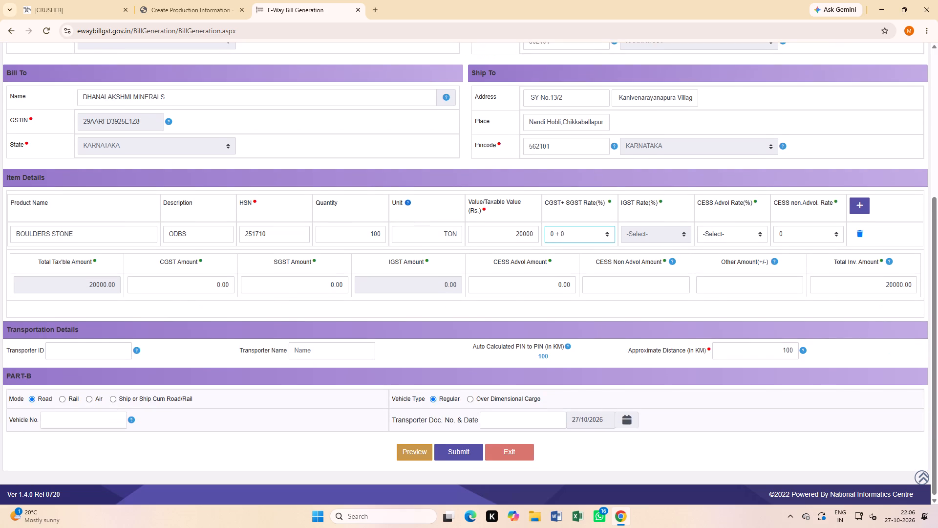
click(67, 418)
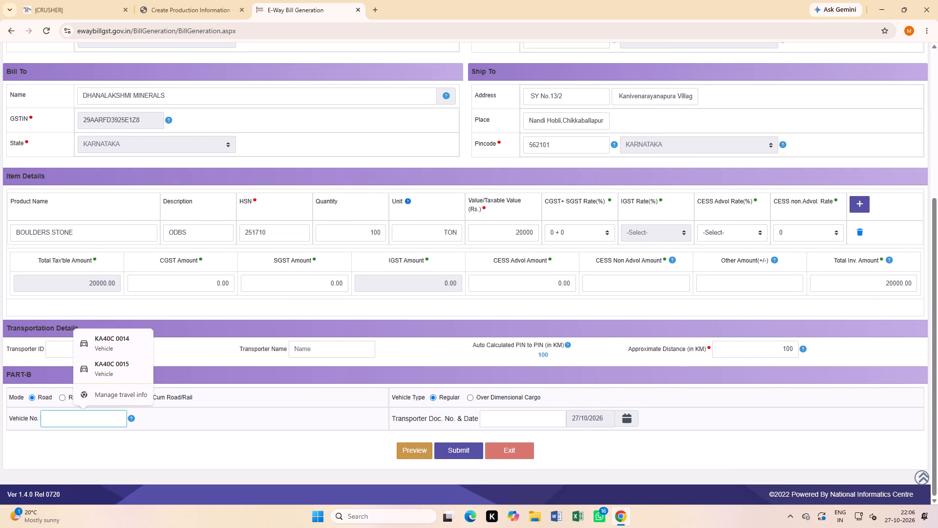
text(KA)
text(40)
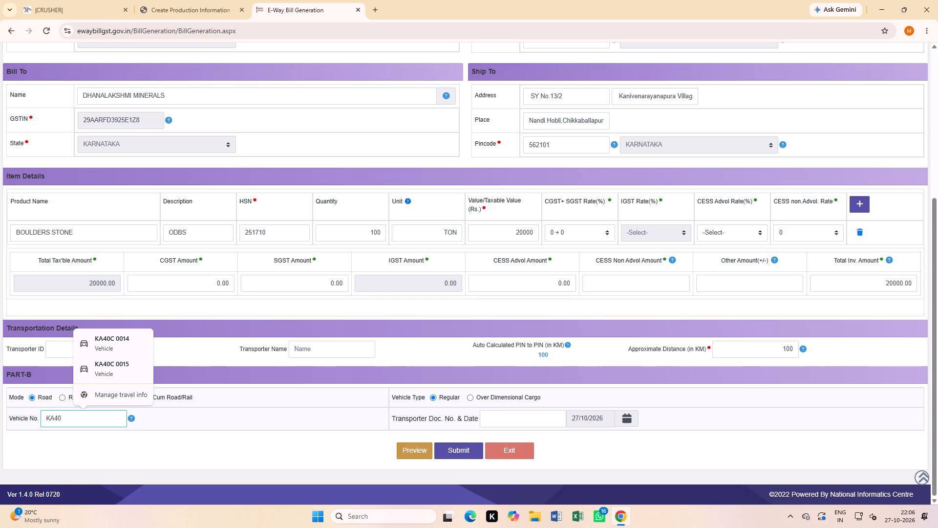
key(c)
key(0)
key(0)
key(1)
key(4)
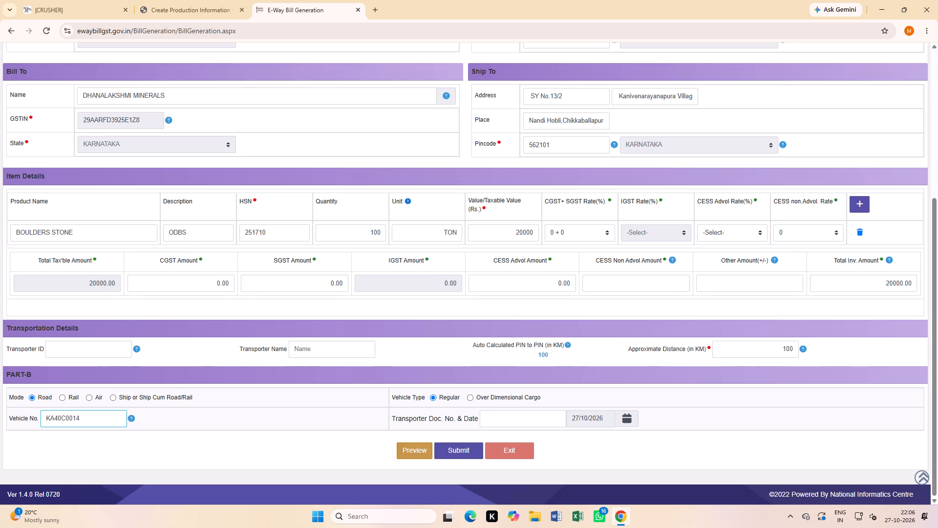
click(92, 445)
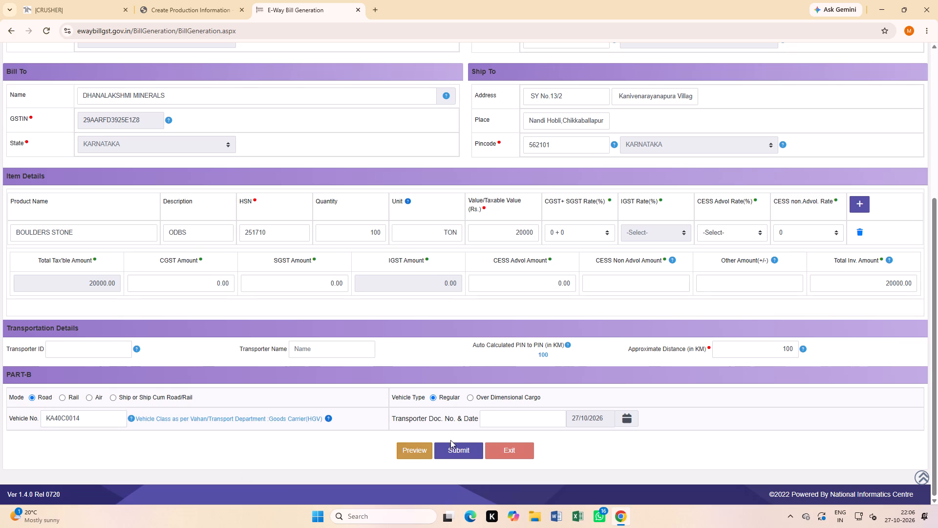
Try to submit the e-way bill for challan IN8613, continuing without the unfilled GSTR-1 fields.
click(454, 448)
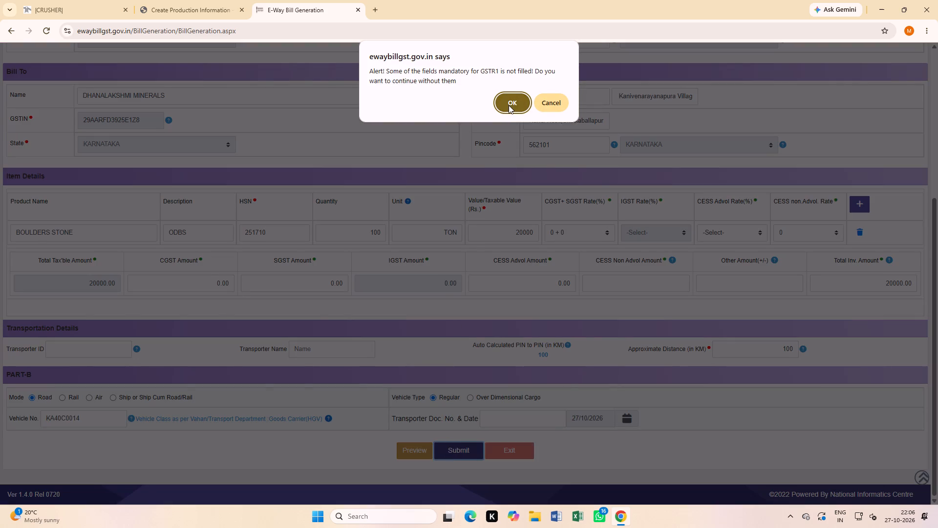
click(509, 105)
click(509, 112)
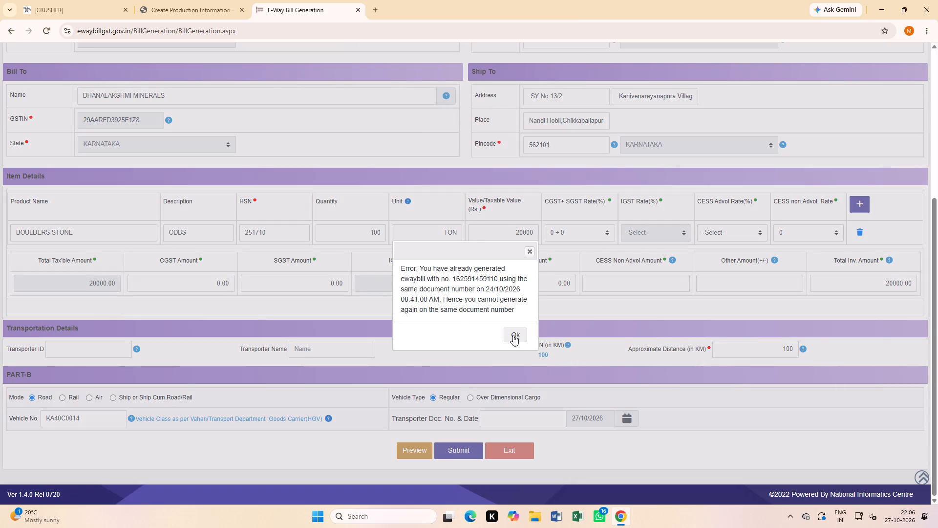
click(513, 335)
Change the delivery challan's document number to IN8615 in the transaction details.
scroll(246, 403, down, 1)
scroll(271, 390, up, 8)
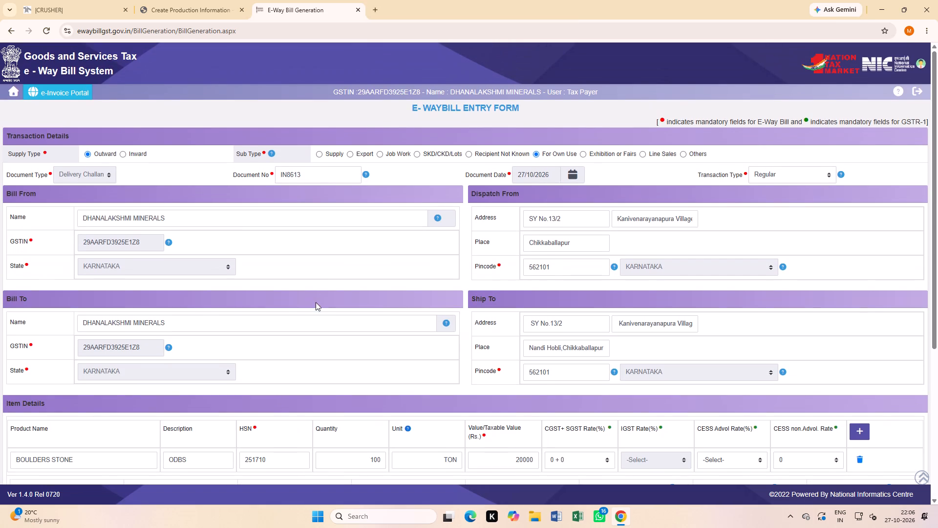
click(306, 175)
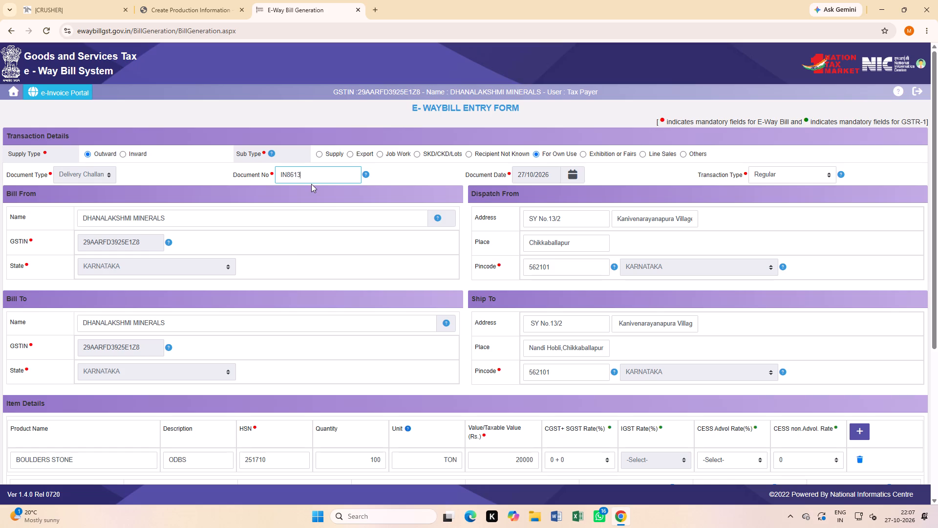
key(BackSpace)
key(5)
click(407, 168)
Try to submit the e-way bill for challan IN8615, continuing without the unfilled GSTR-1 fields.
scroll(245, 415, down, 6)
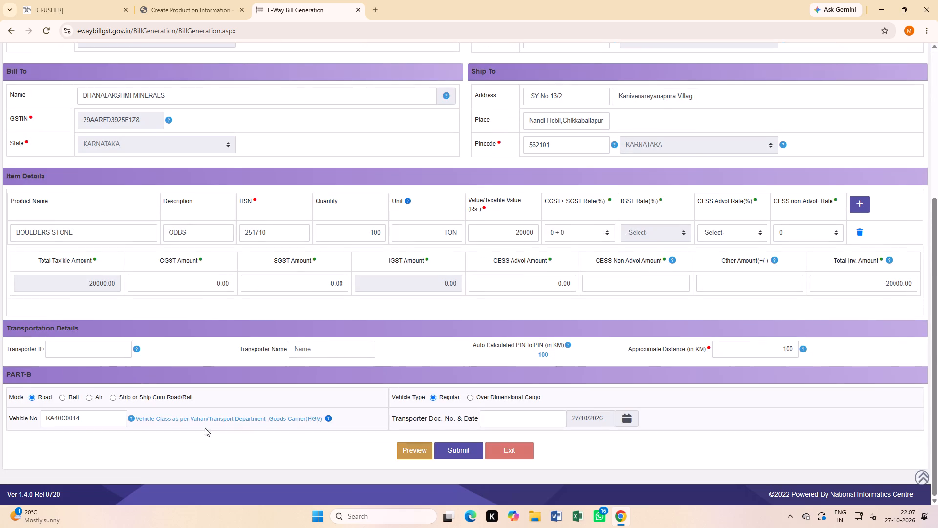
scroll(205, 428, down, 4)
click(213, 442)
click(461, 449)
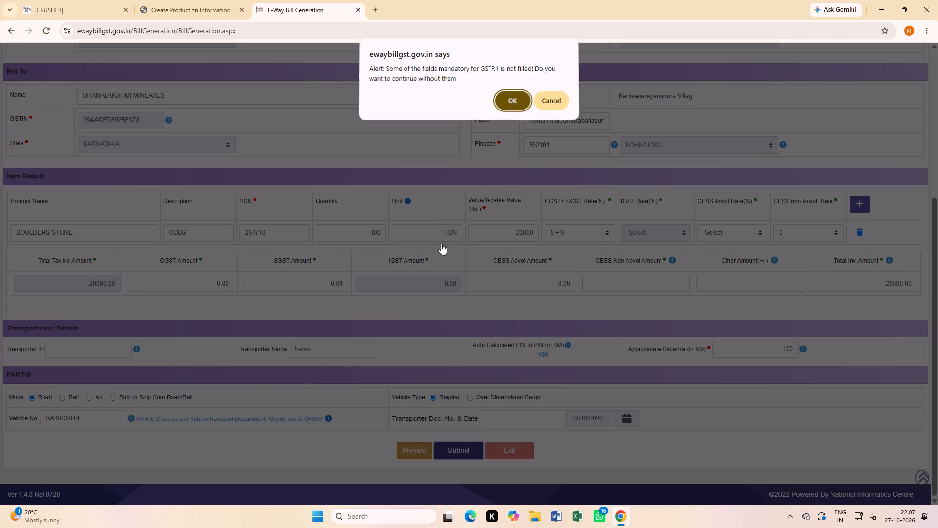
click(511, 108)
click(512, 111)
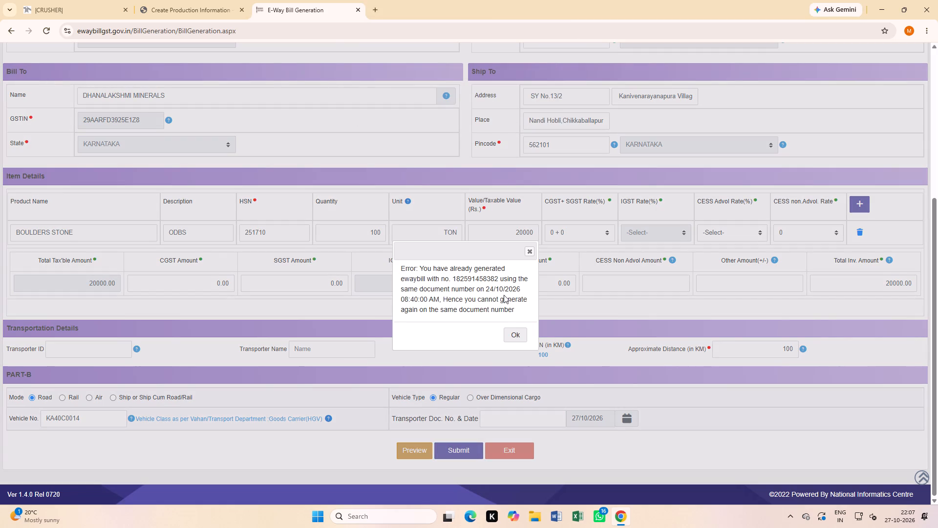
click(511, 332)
Change the delivery challan's document number to IN8616 in the transaction details.
scroll(368, 280, up, 6)
scroll(290, 231, up, 2)
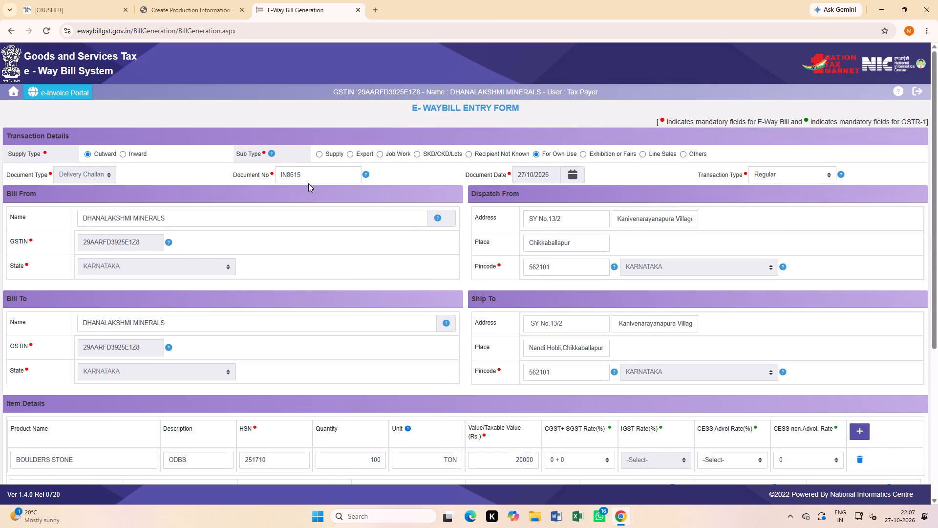
click(308, 176)
key(BackSpace)
key(6)
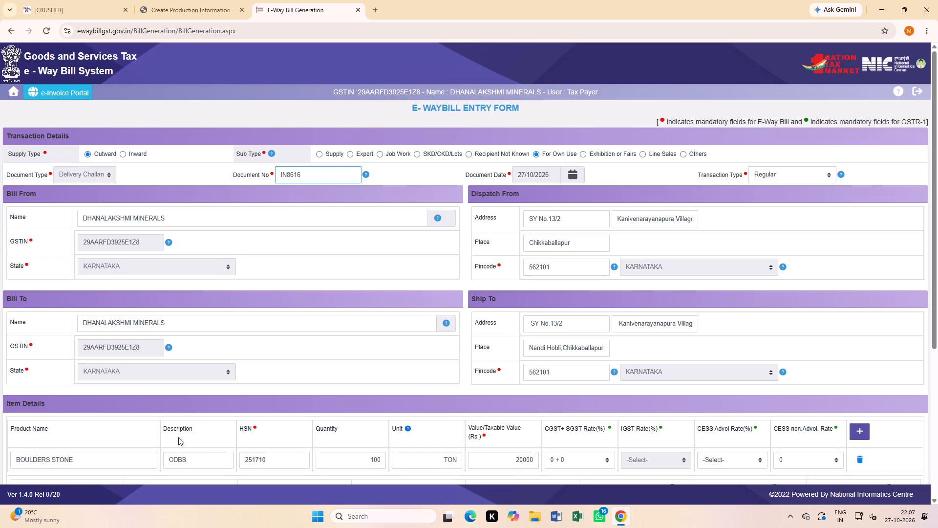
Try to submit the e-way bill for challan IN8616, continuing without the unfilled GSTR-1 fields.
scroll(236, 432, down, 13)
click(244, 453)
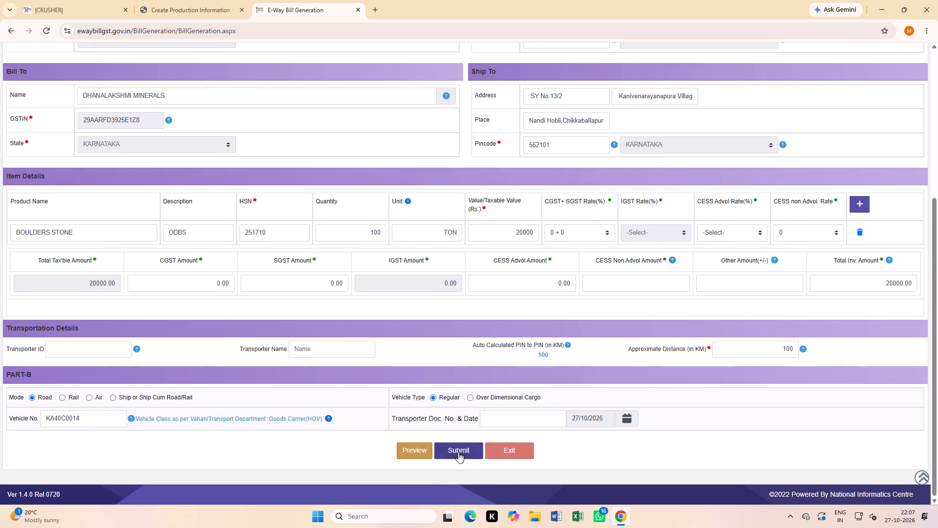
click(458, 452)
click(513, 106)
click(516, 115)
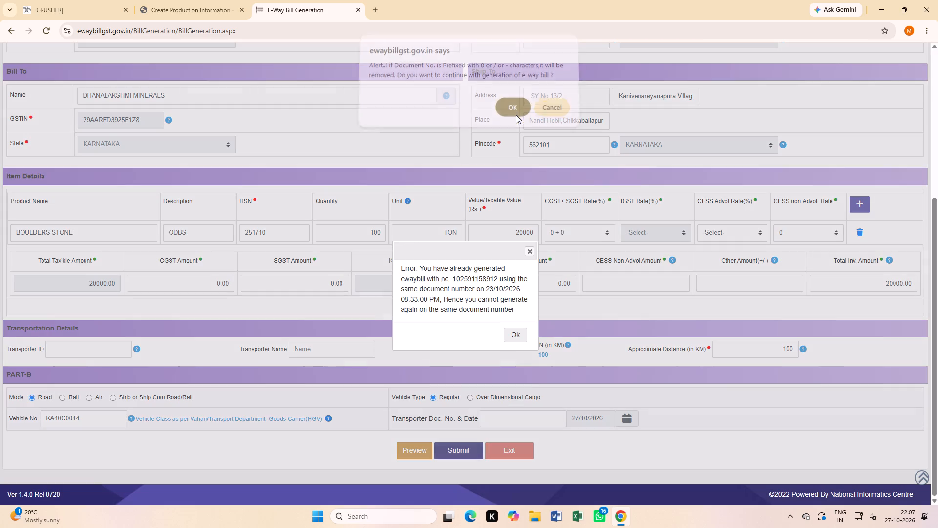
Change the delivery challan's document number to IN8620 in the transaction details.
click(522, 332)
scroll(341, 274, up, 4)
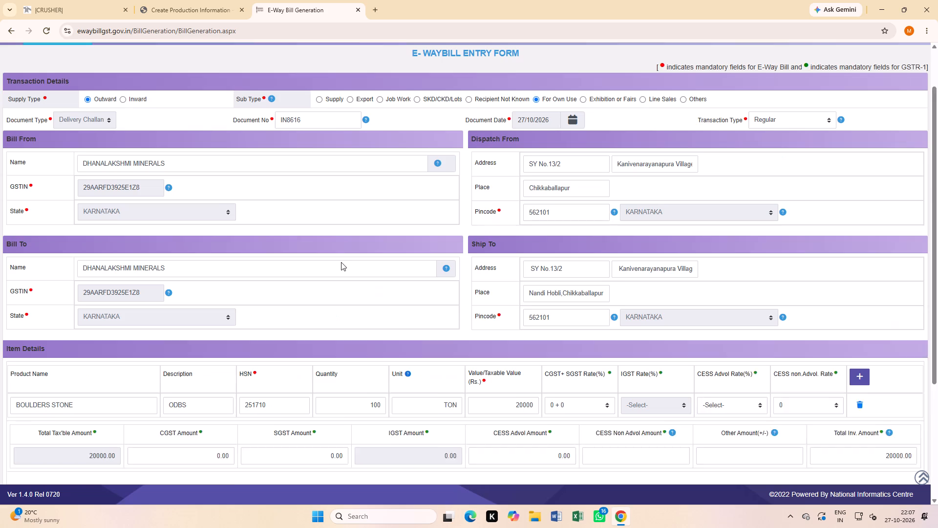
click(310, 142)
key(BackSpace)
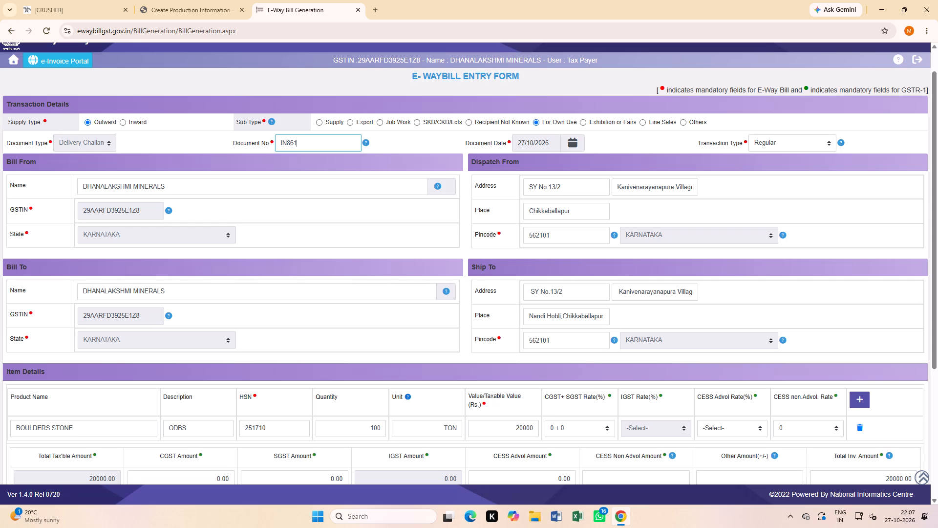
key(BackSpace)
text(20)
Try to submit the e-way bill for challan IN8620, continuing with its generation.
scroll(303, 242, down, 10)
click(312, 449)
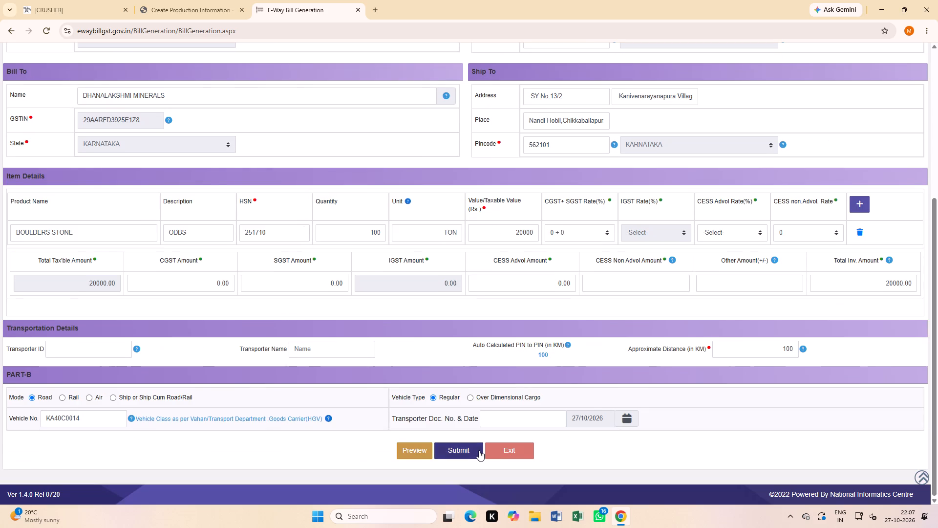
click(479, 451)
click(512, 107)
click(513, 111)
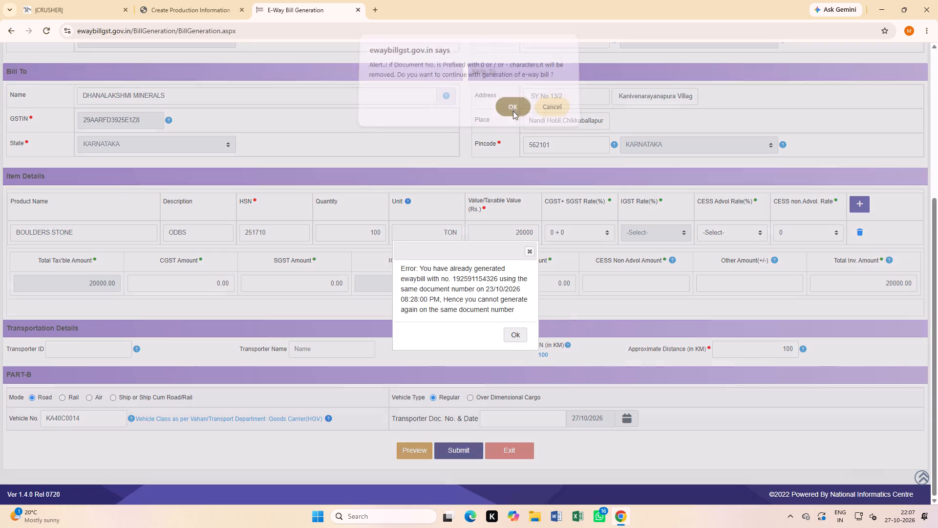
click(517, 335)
Change the delivery challan's document number to IN8629 in the transaction details.
scroll(331, 221, up, 5)
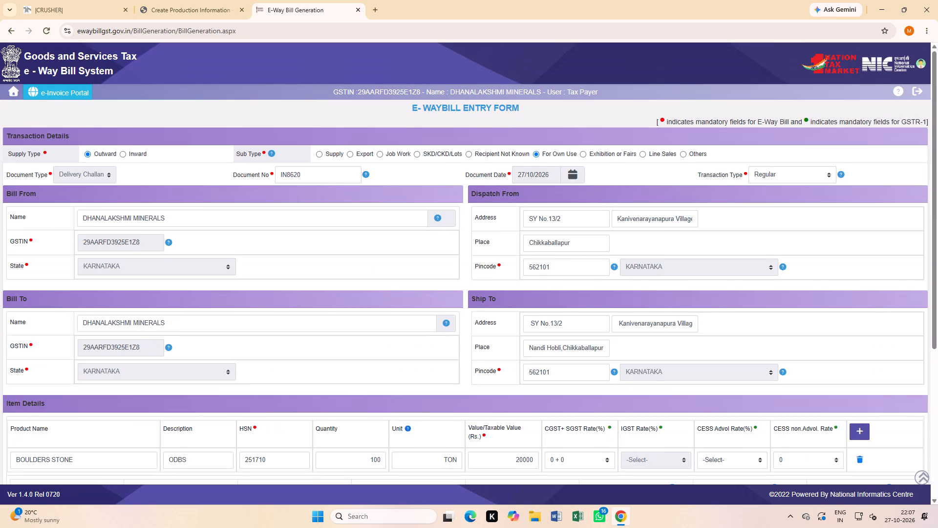
click(304, 171)
key(BackSpace)
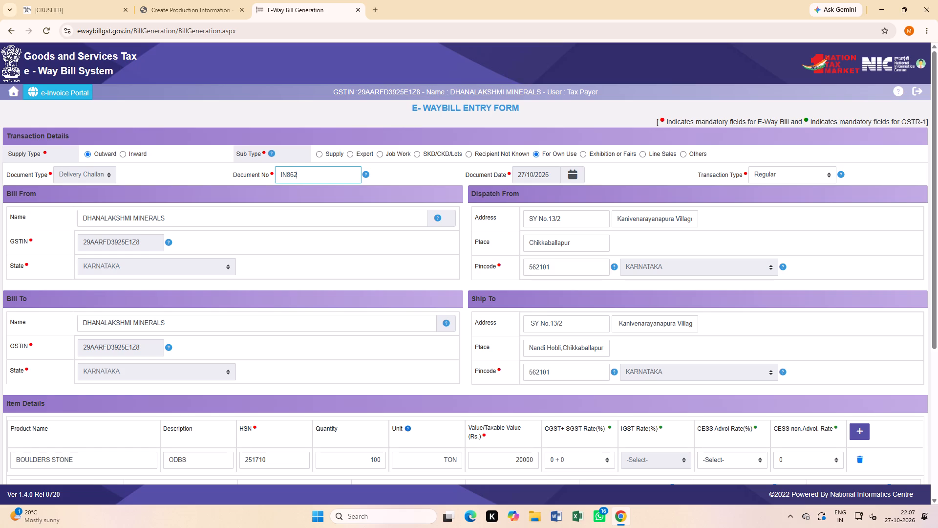
key(9)
Submit the e-way bill for challan IN8629, continuing with its generation.
scroll(320, 282, down, 12)
click(339, 448)
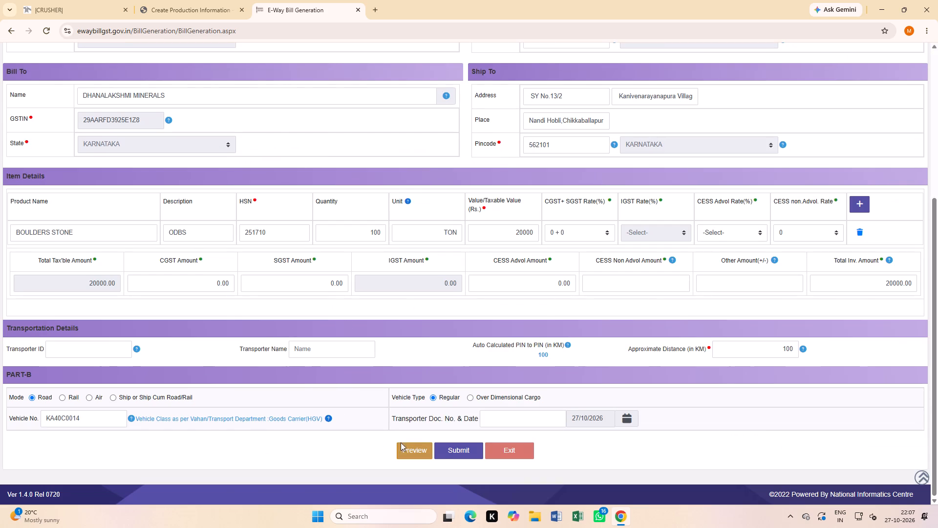
click(446, 446)
click(517, 107)
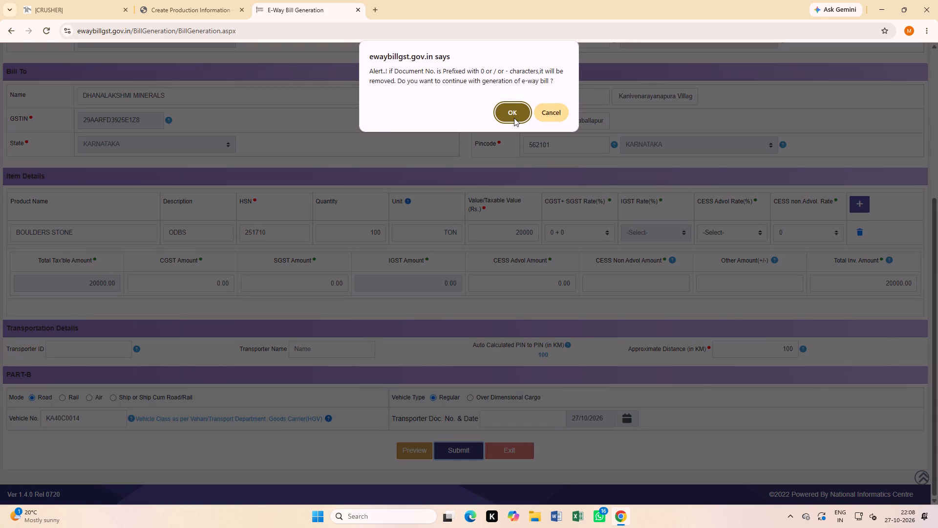
click(514, 118)
Print the detailed version of the e-way bill generated for challan IN8629.
scroll(454, 265, down, 12)
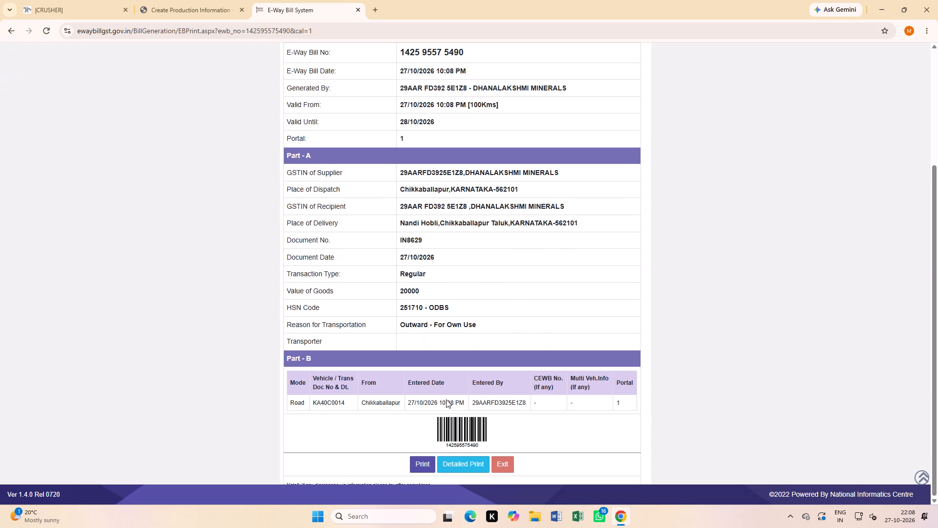
click(467, 465)
scroll(441, 364, down, 17)
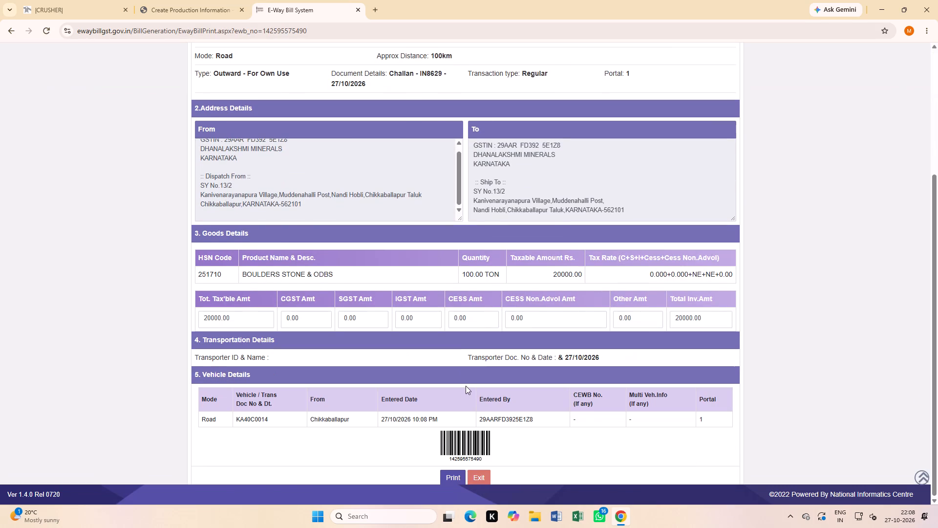
click(454, 481)
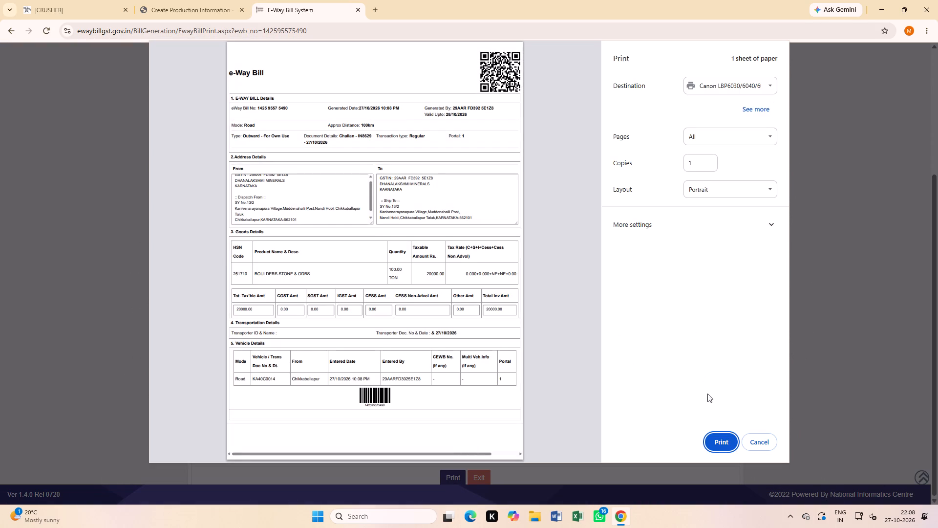
click(720, 437)
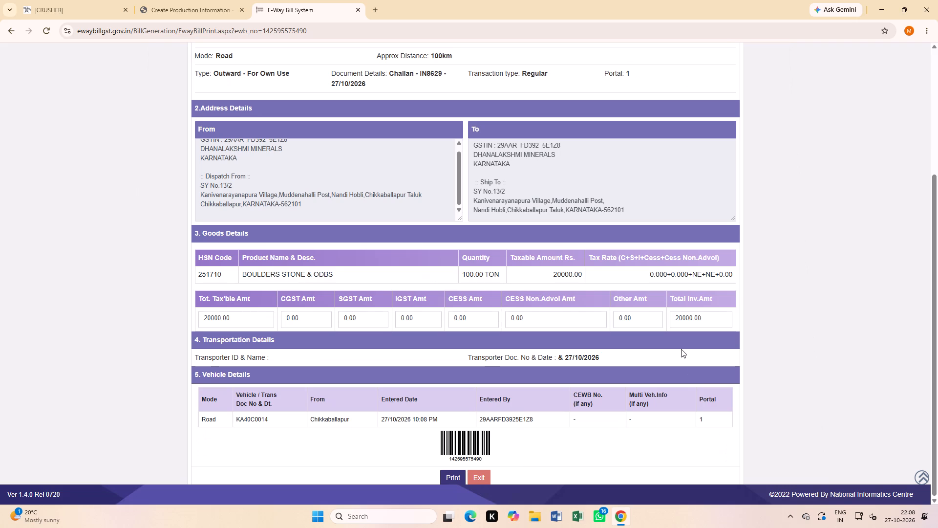
Start a new outward e-way bill entry with the sub type For Own Use.
scroll(37, 274, up, 6)
click(11, 88)
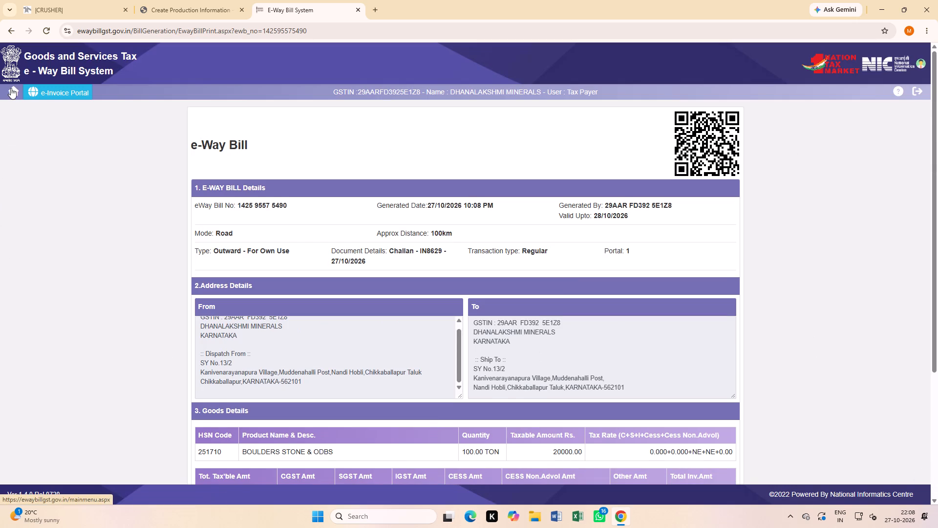
click(23, 122)
click(31, 138)
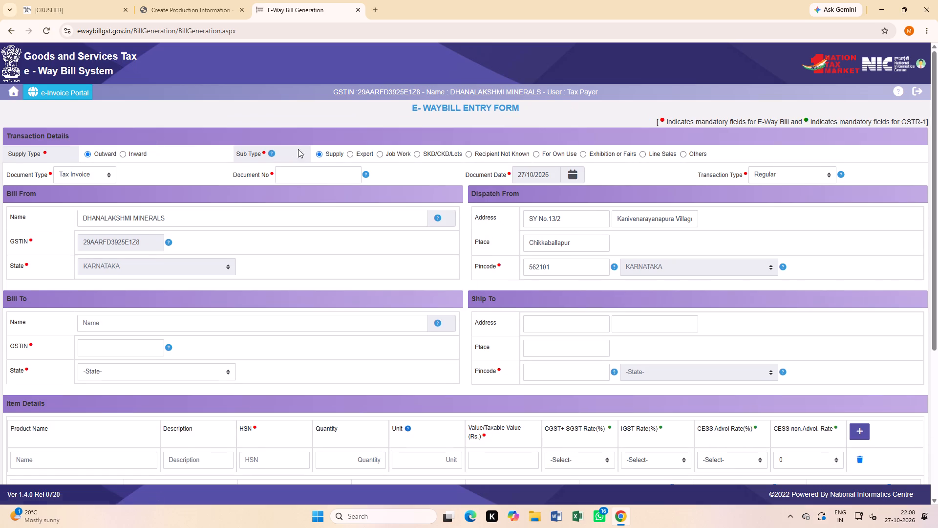
click(536, 155)
click(536, 117)
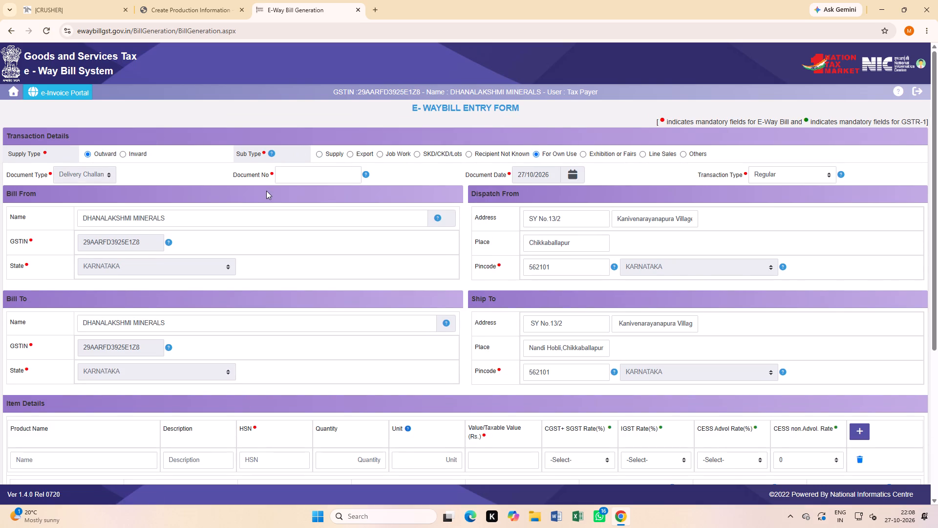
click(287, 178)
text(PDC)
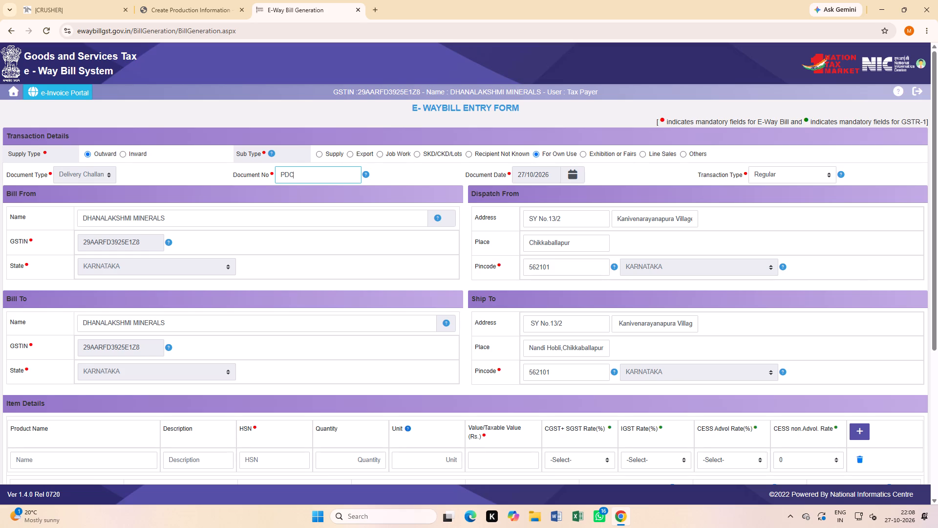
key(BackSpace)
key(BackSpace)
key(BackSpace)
Enter IN8621 as the delivery challan's document number in the transaction details.
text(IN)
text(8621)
Enter BOULDERS STONE as the item's product name and ODBS as its description.
scroll(278, 216, down, 5)
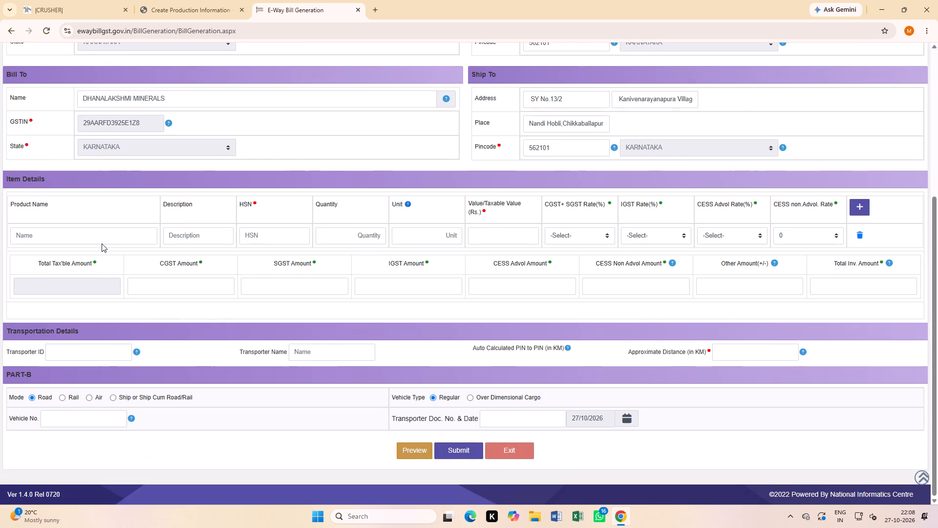
click(106, 232)
key(b)
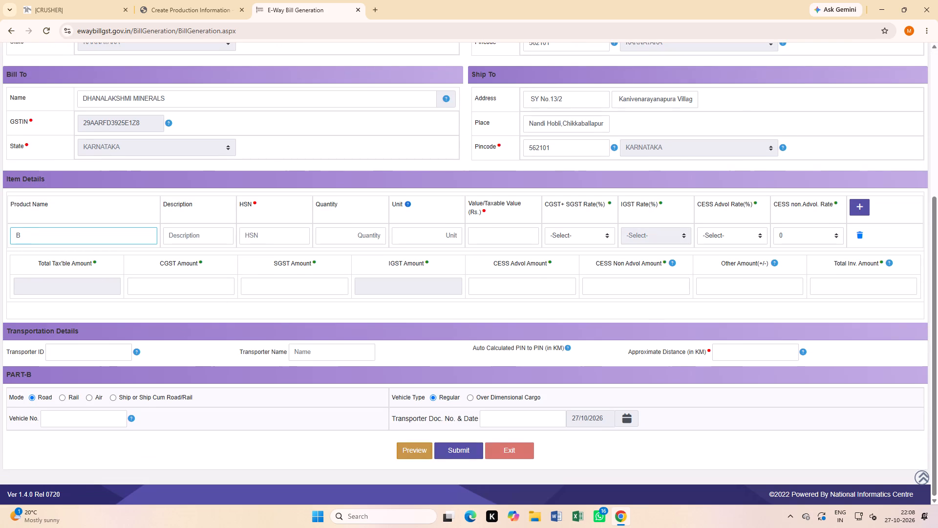
text(OULDERS S)
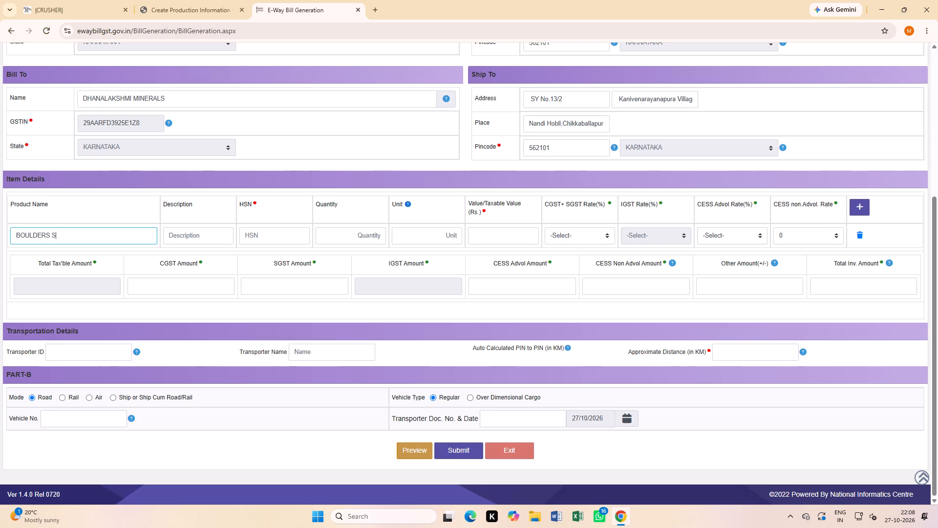
text(TONE)
click(177, 243)
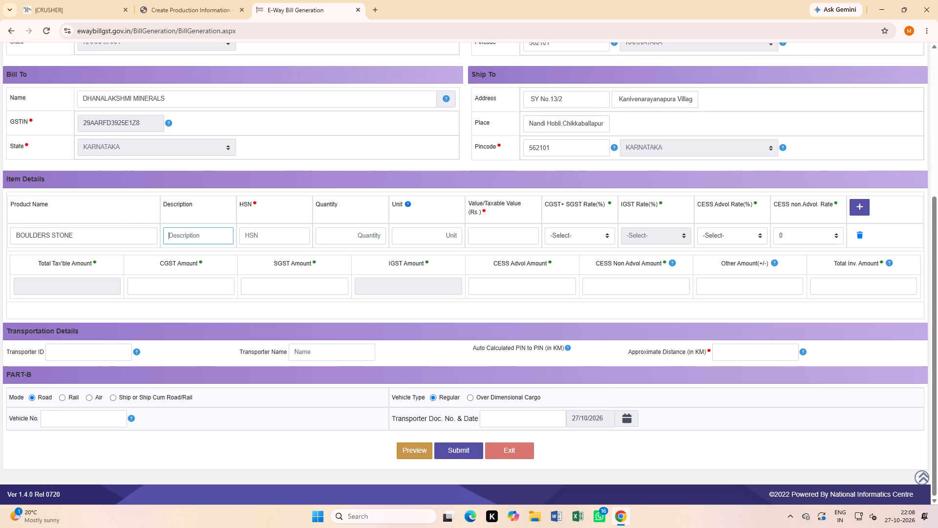
key(o)
key(d)
key(b)
key(s)
Complete the boulders stone item with HSN 251710, quantity 100, unit TON and taxable value Rs. 20000.
click(269, 236)
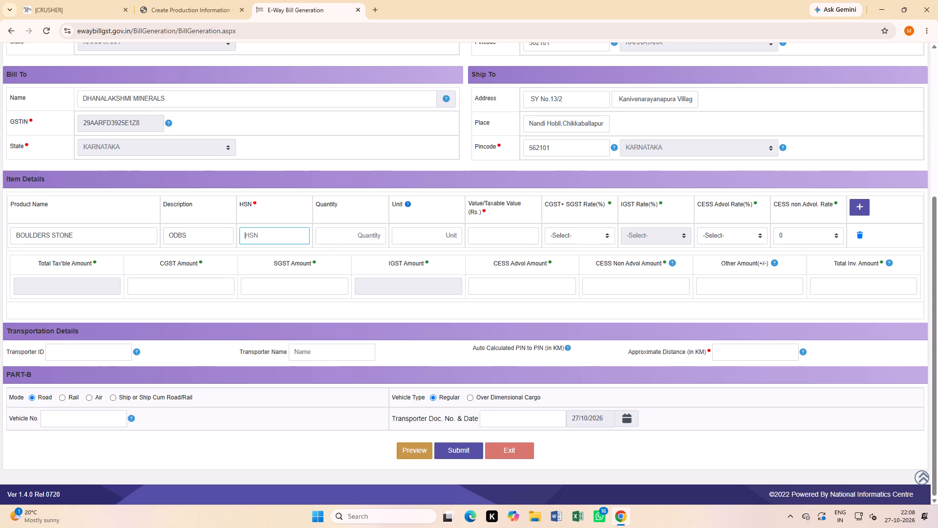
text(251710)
click(327, 240)
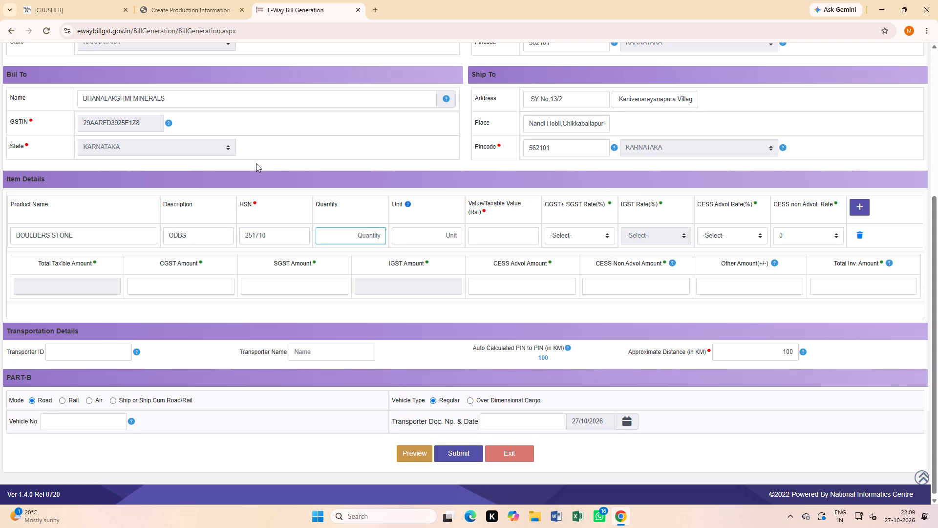
text(100)
click(417, 230)
text(TON)
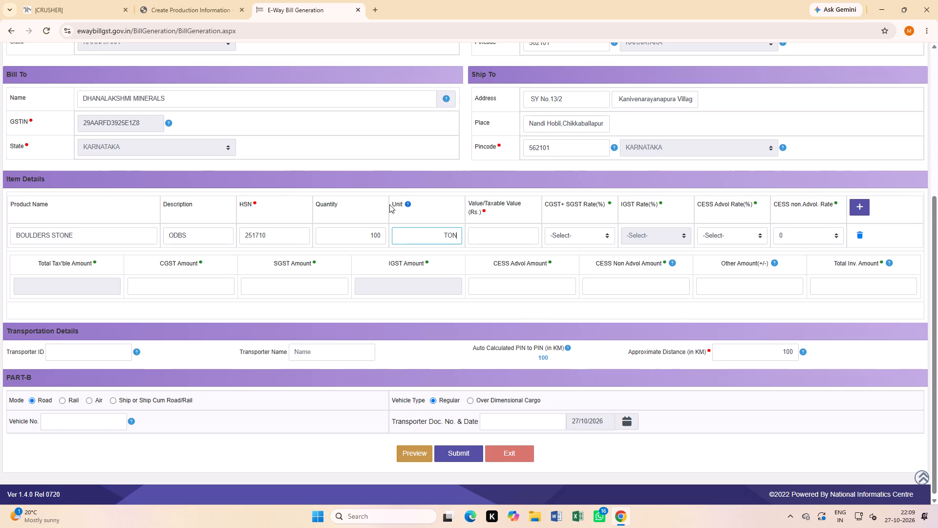
click(521, 235)
text(20000)
scroll(497, 210, up, 1)
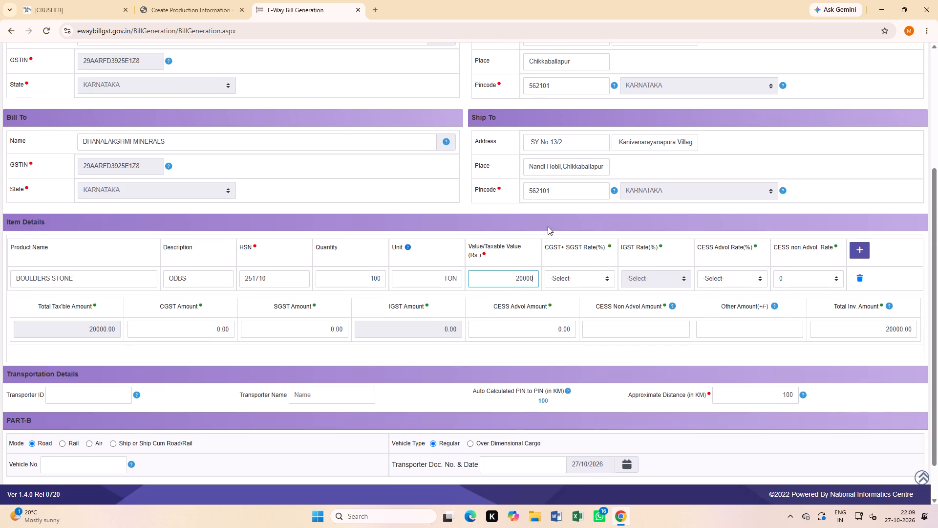
Set the boulders stone item's CGST+SGST rate to 0 + 0.
click(580, 277)
click(566, 307)
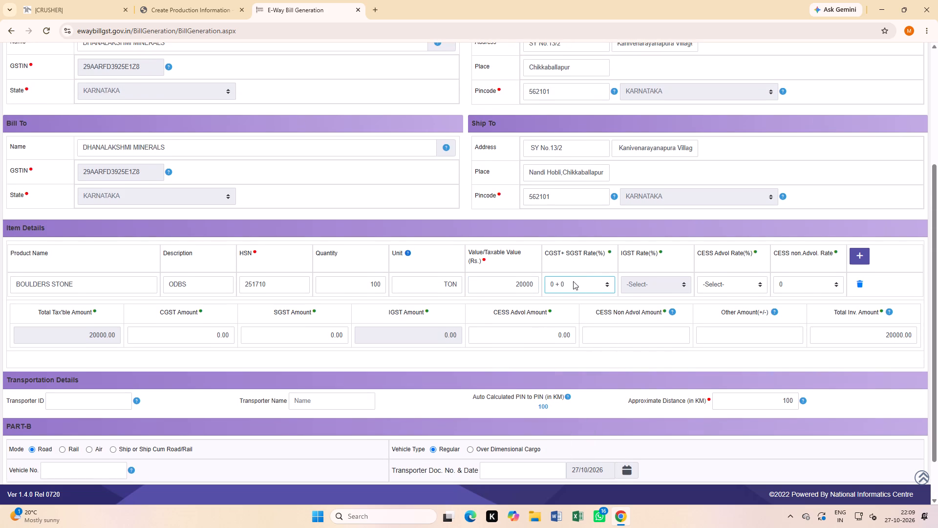
scroll(490, 287, down, 4)
click(88, 423)
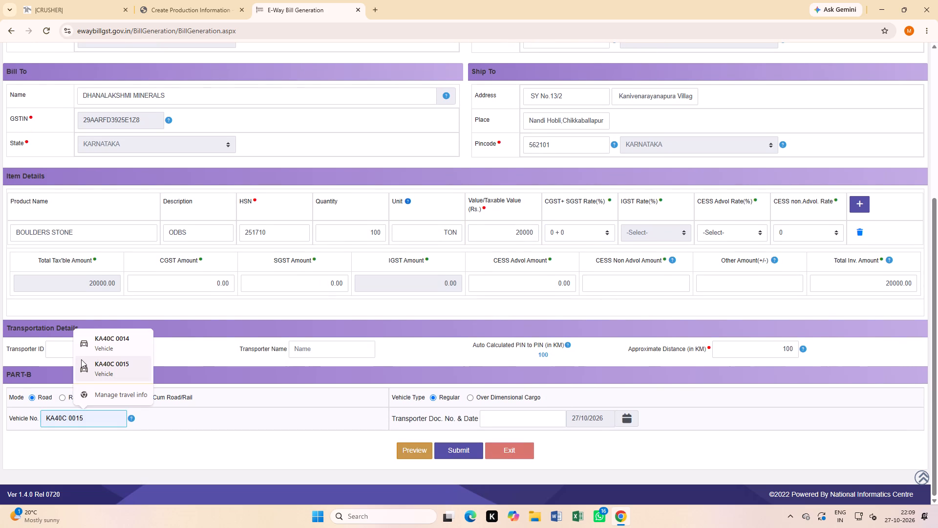
scroll(160, 288, up, 3)
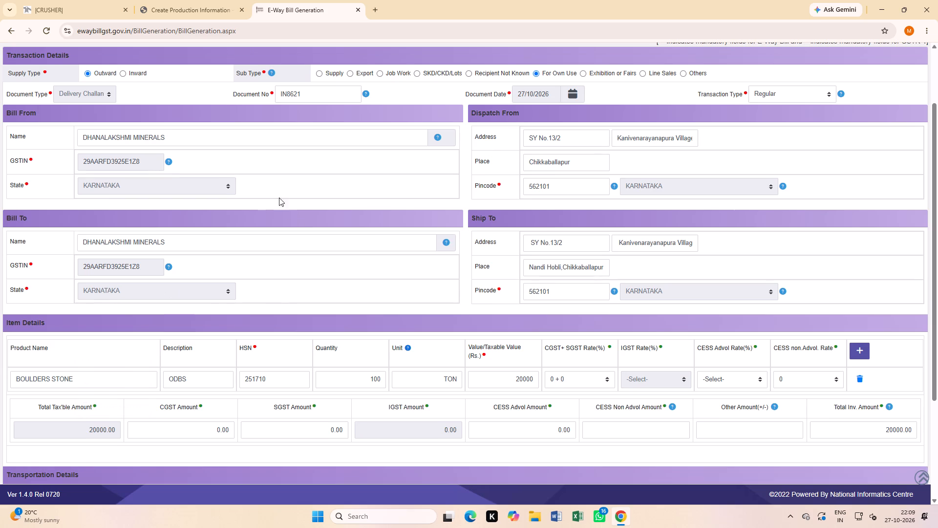
scroll(254, 344, down, 4)
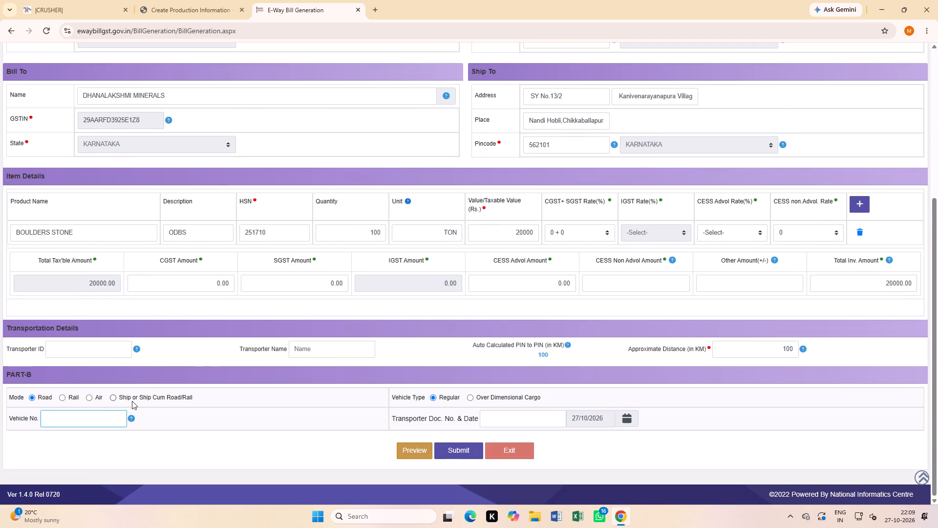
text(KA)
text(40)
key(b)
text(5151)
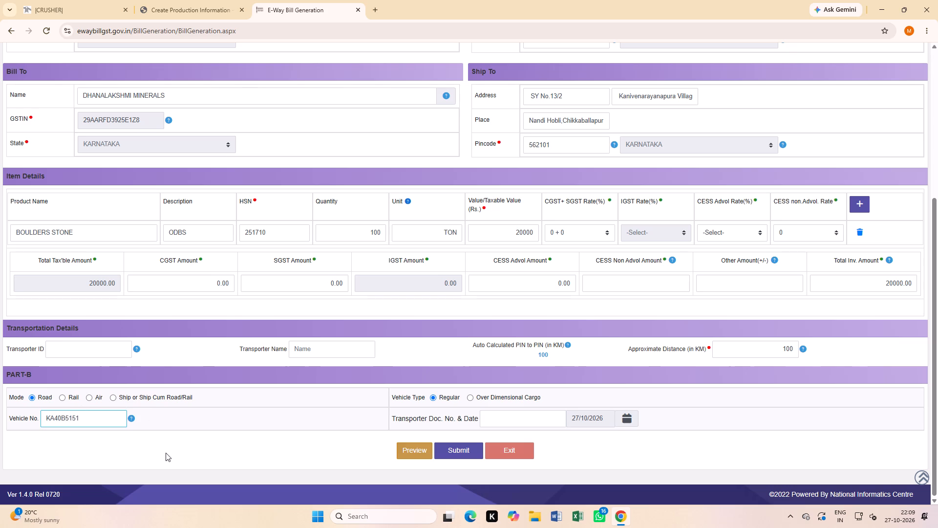
click(166, 453)
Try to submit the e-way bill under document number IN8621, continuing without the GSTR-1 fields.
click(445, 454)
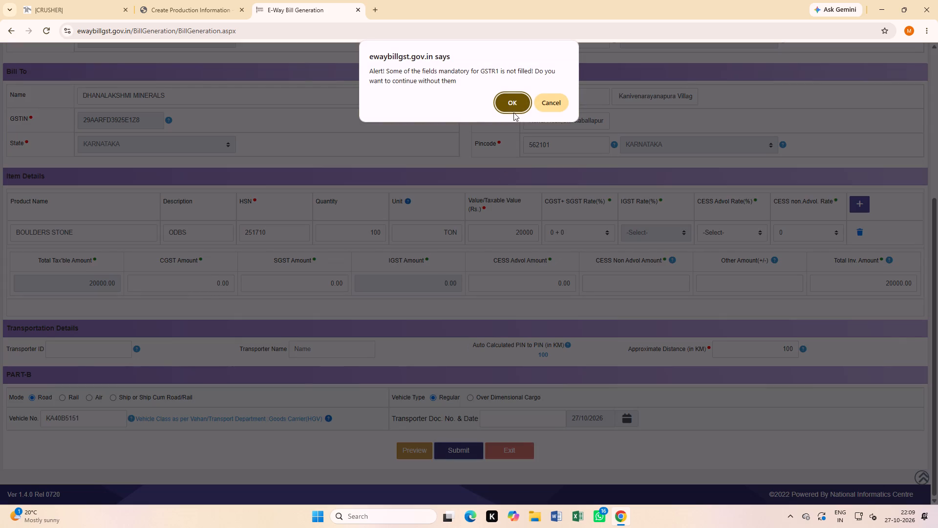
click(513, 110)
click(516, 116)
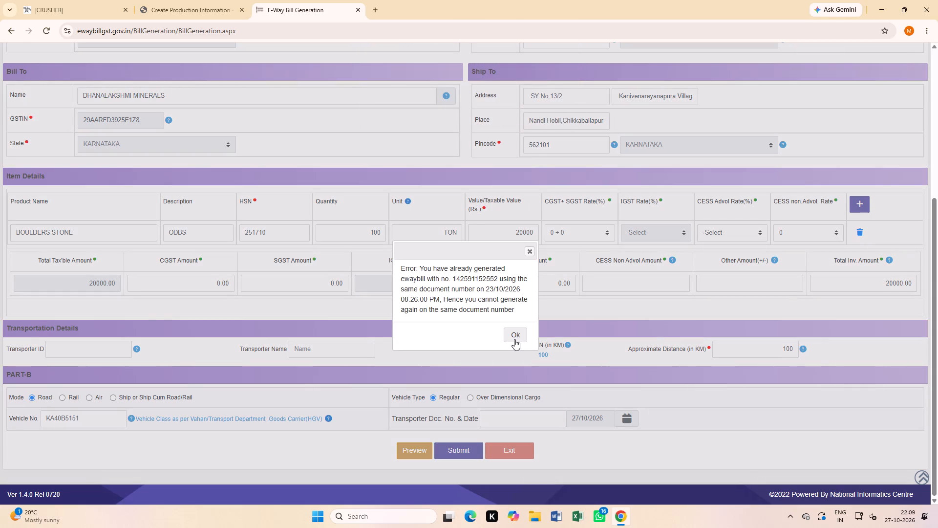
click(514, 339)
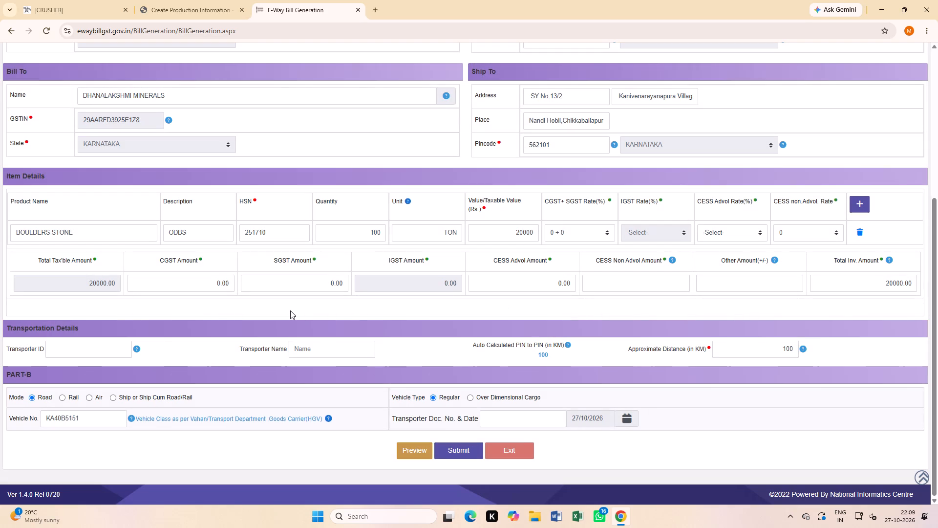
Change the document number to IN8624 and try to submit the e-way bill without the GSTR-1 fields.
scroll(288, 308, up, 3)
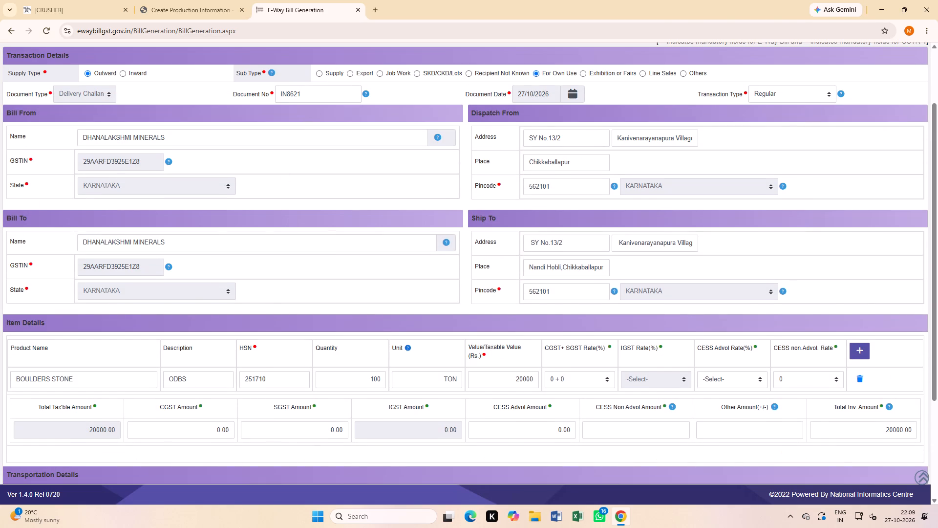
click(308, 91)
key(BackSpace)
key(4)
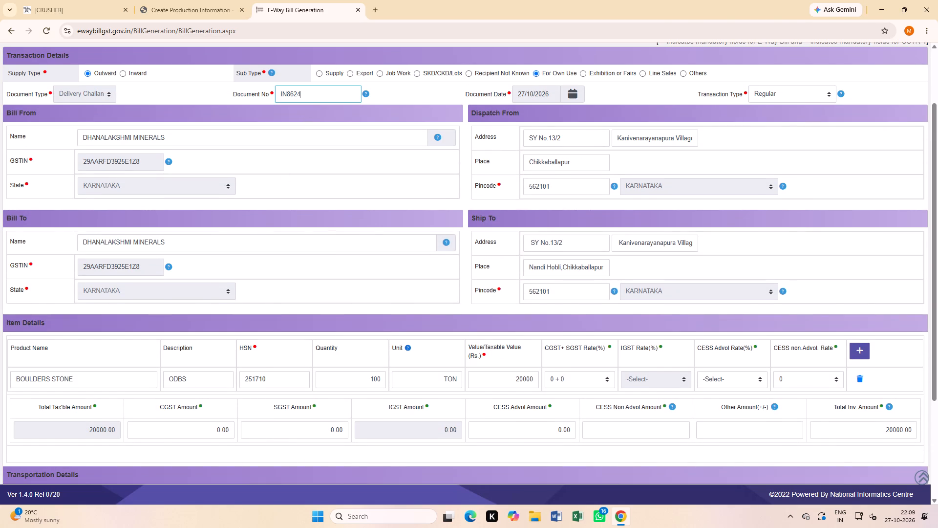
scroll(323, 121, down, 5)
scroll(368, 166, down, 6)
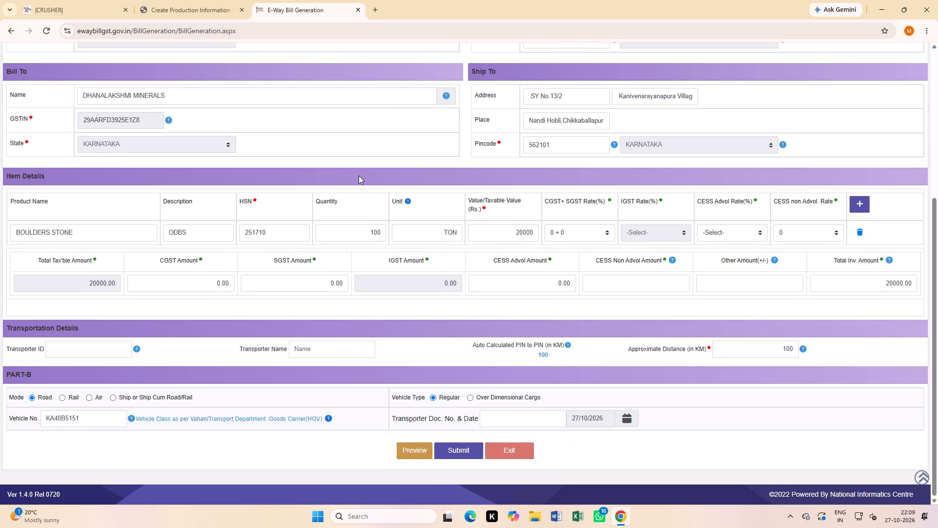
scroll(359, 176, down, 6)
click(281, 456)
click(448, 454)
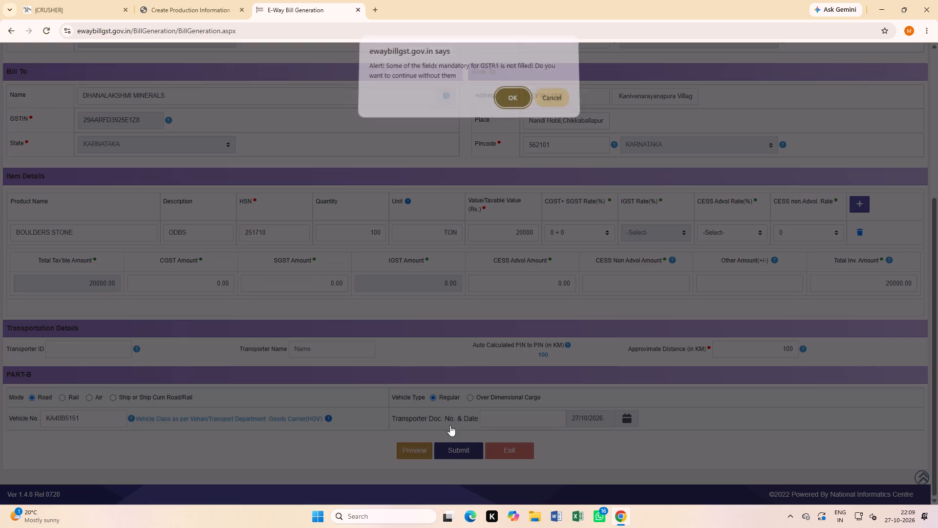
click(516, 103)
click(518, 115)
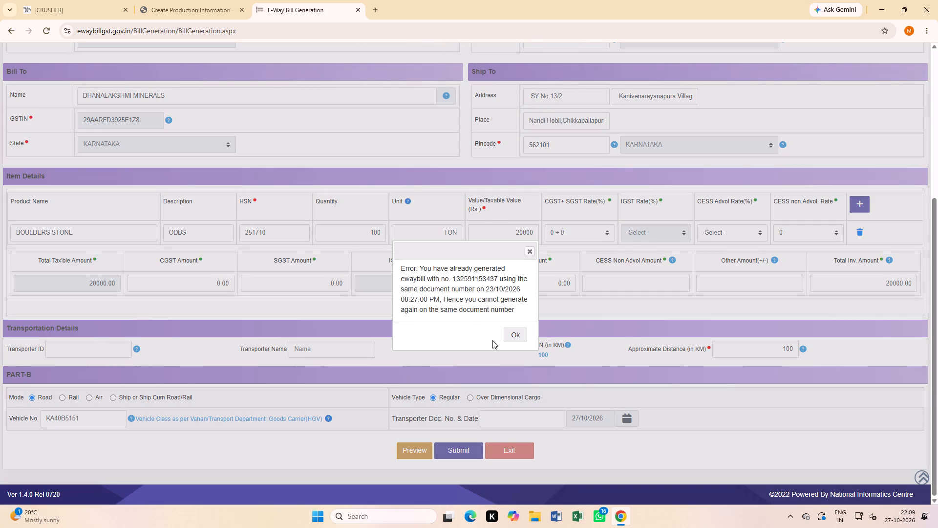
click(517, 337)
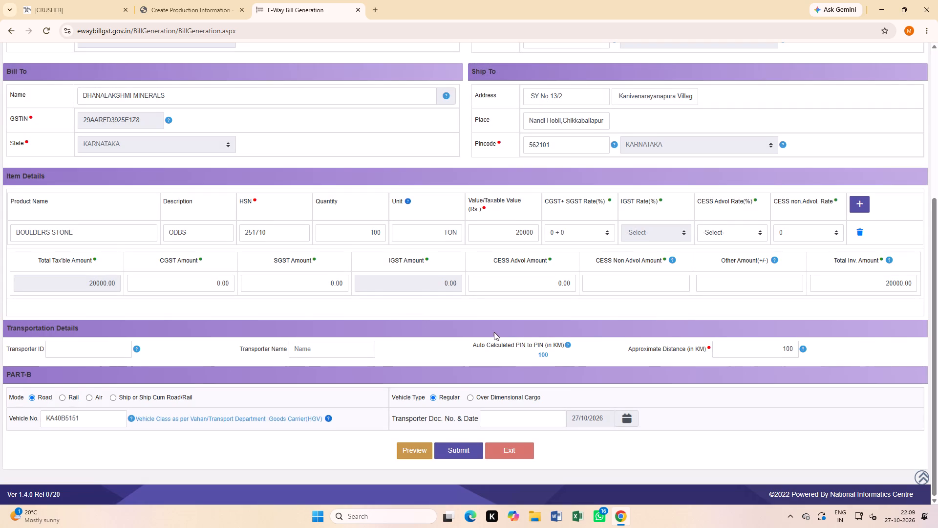
Change the document number to IN8628 and submit the e-way bill without the GSTR-1 fields.
scroll(388, 309, up, 6)
click(311, 173)
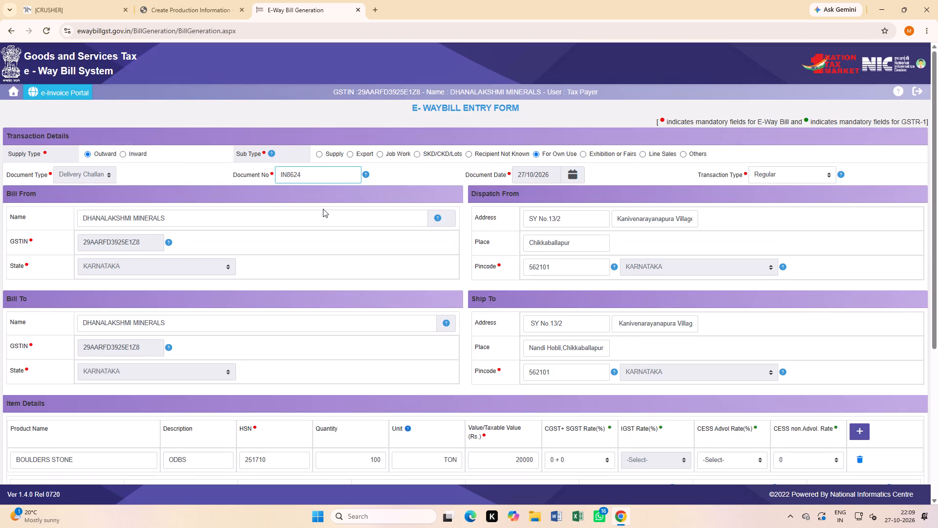
key(BackSpace)
key(8)
scroll(337, 264, down, 7)
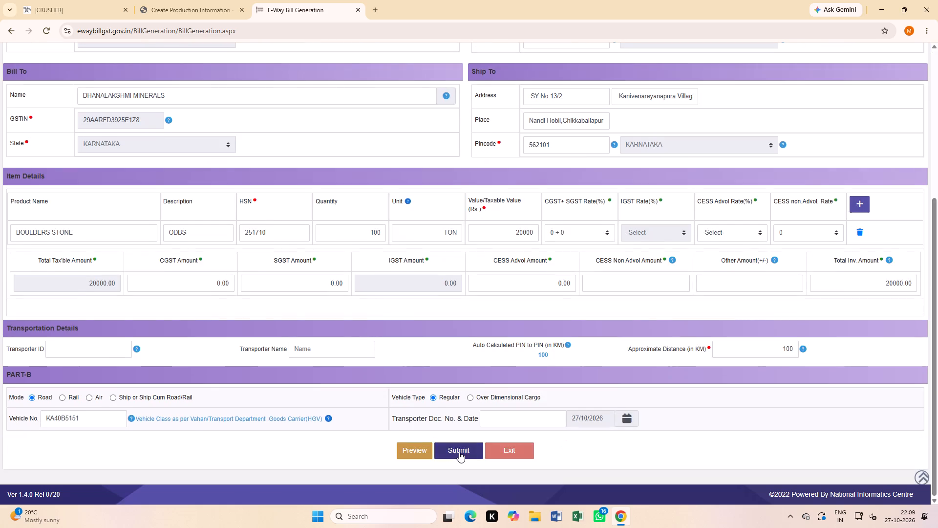
click(459, 452)
click(511, 106)
click(520, 114)
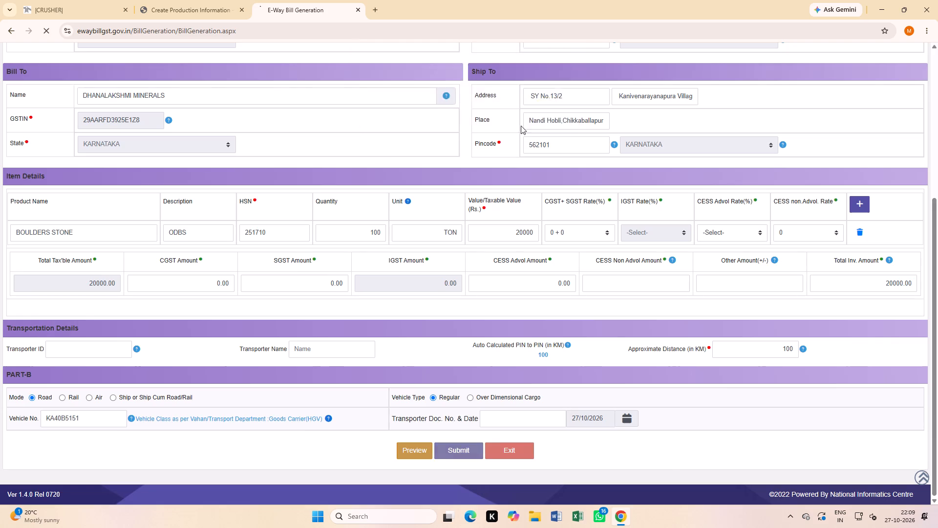
Print one copy of the detailed e-way bill for challan IN8628 on the Canon printer.
scroll(468, 385, down, 7)
click(472, 462)
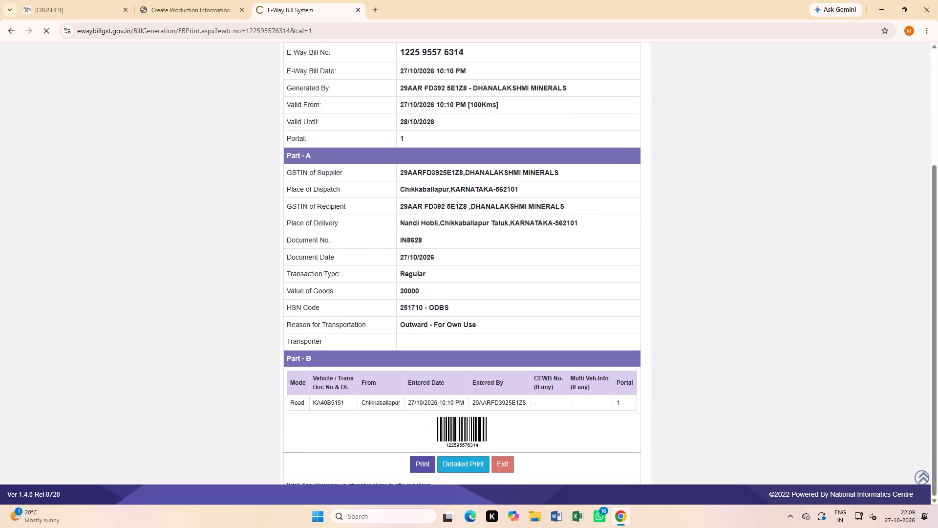
scroll(450, 393, down, 7)
scroll(483, 440, down, 6)
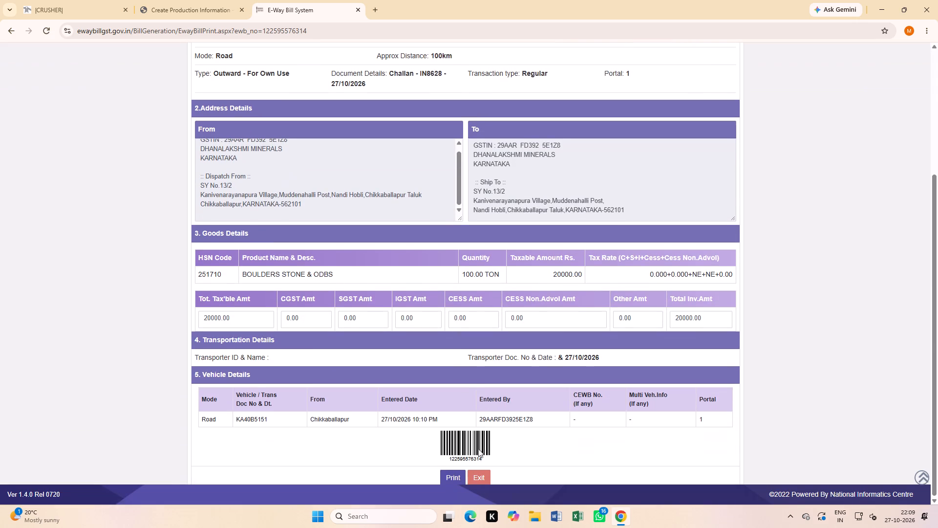
click(453, 470)
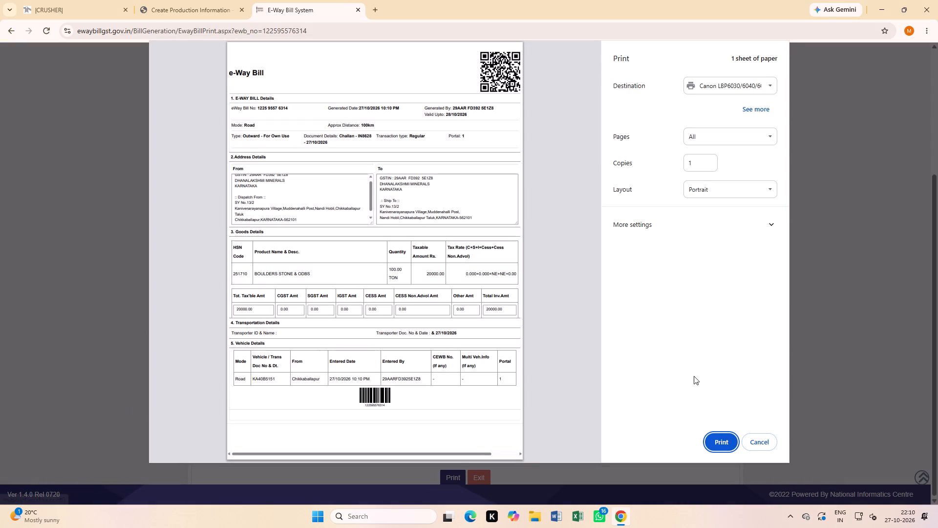
click(719, 445)
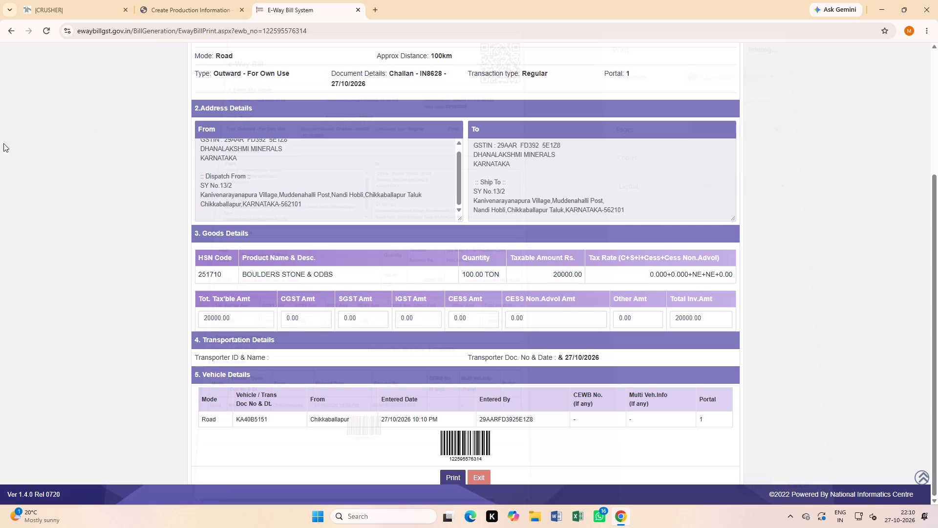
Start a new outward e-way bill entry with the sub type For Own Use.
scroll(0, 158, up, 5)
scroll(0, 79, up, 2)
click(14, 94)
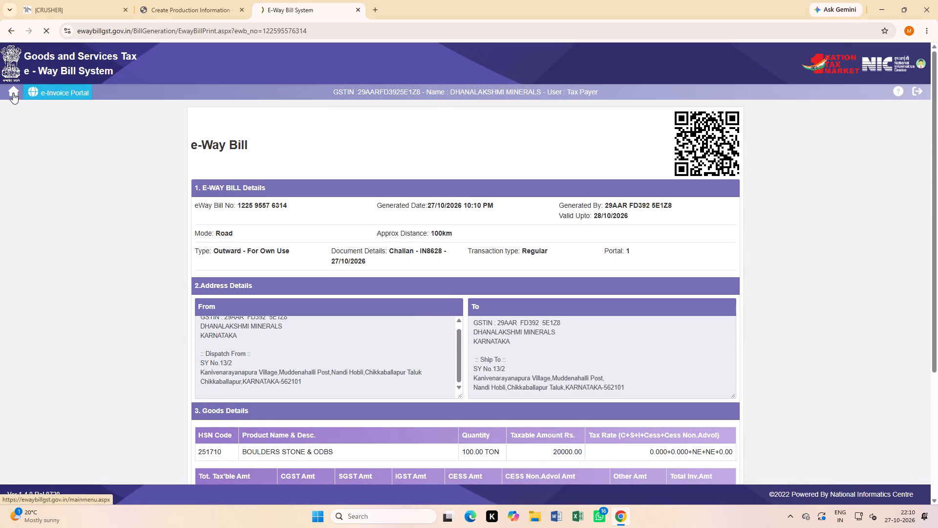
click(30, 116)
click(35, 131)
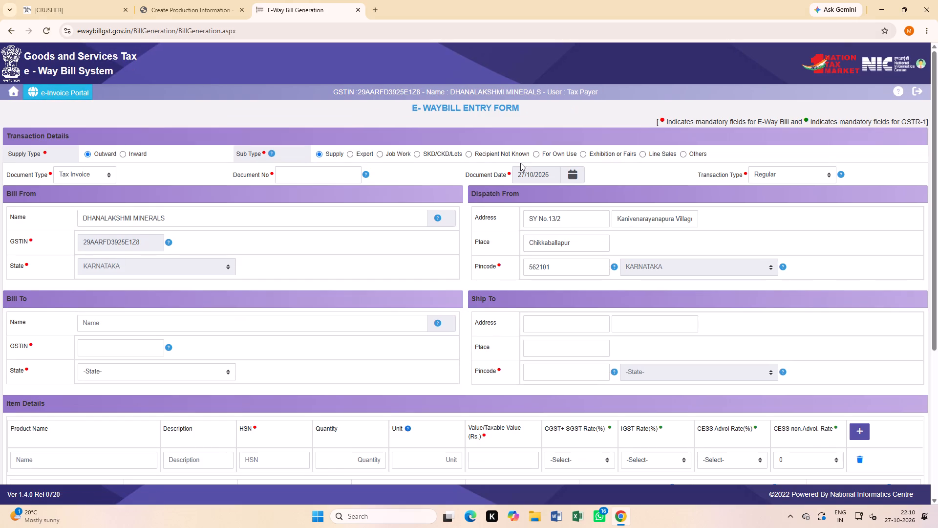
click(537, 153)
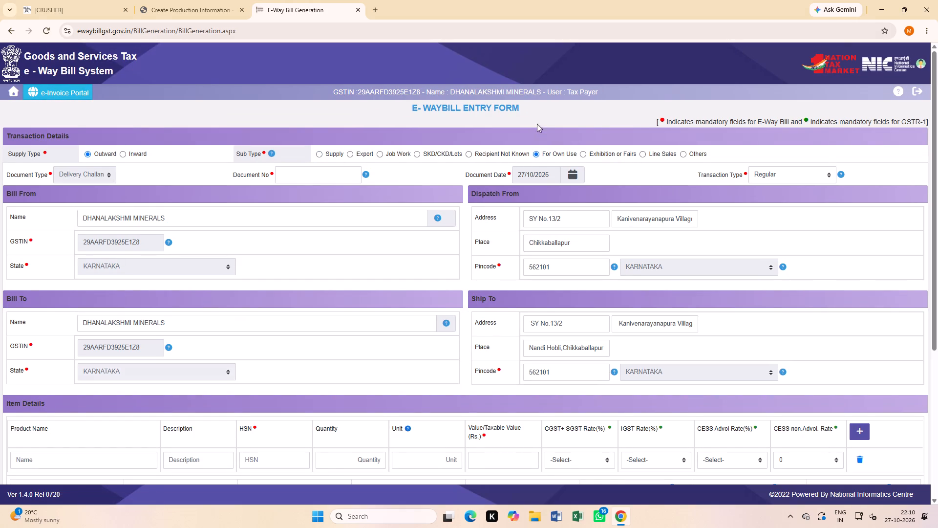
click(536, 111)
Enter IN8630 as the delivery challan's document number in the transaction details.
click(342, 173)
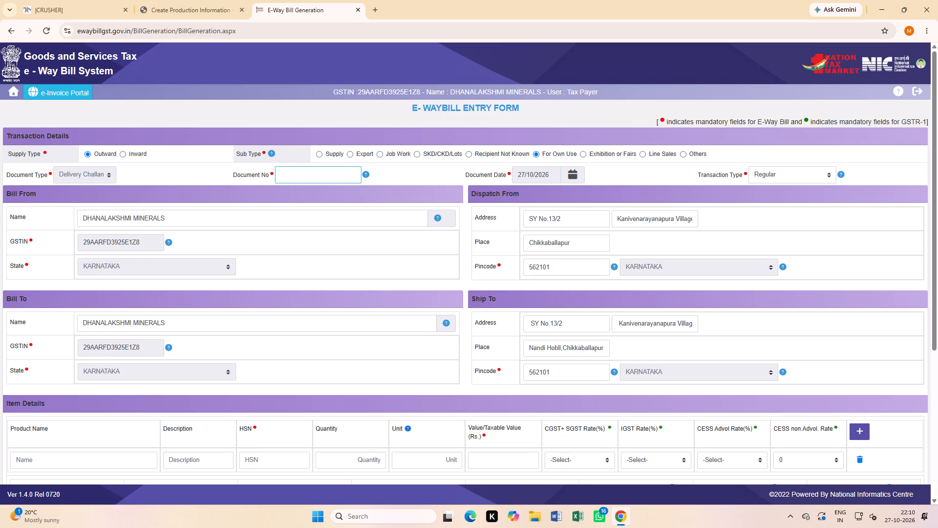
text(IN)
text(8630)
Enter BOULDERS STONE as the item's product name and ODBS as its description.
scroll(294, 225, down, 5)
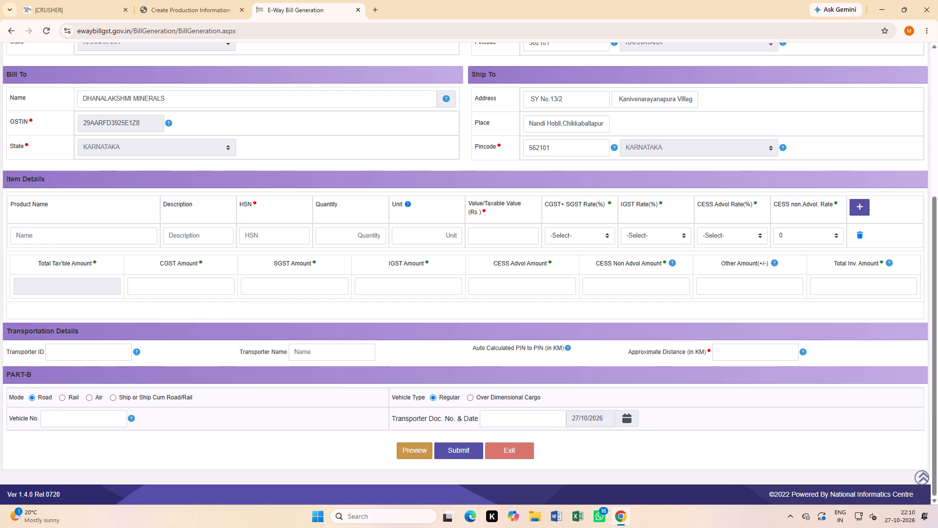
click(88, 235)
text(BOULDERS S)
text(TONE)
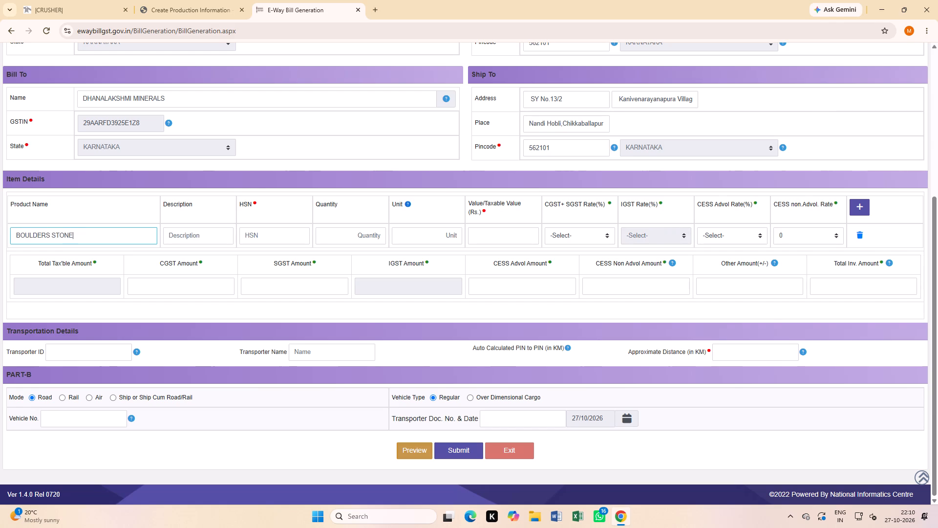
click(180, 226)
click(177, 234)
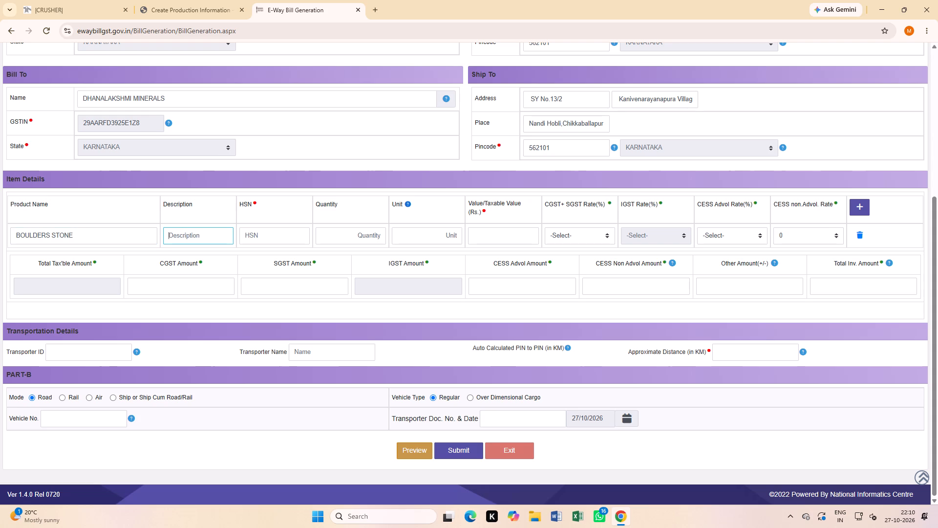
text(ODBS)
Complete the boulders stone item with HSN 251710, quantity 100 TON, taxable value 20000 and CGST+SGST rate 0 + 0.
click(282, 240)
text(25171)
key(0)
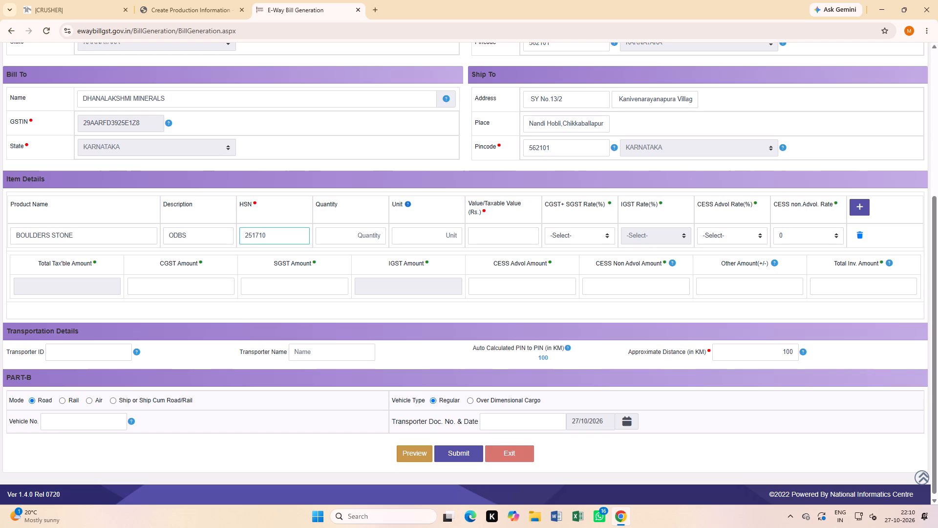
click(365, 240)
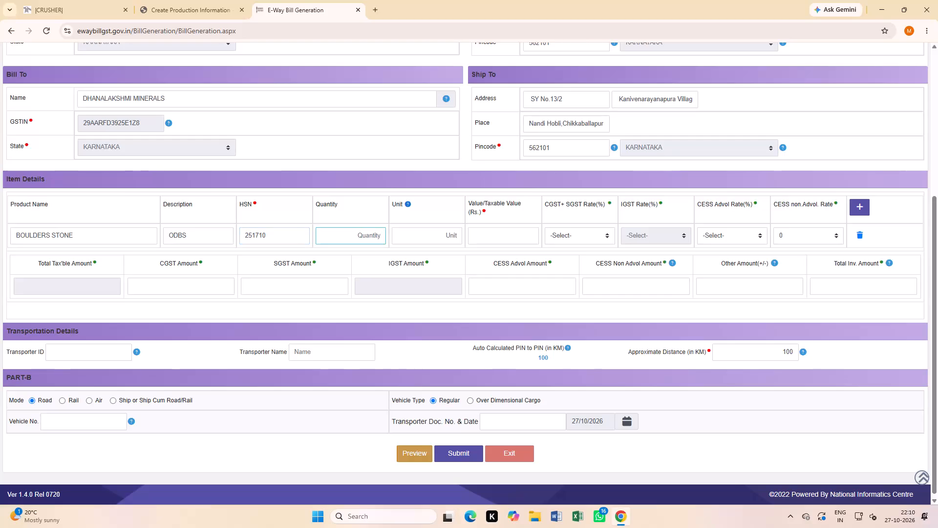
text(100)
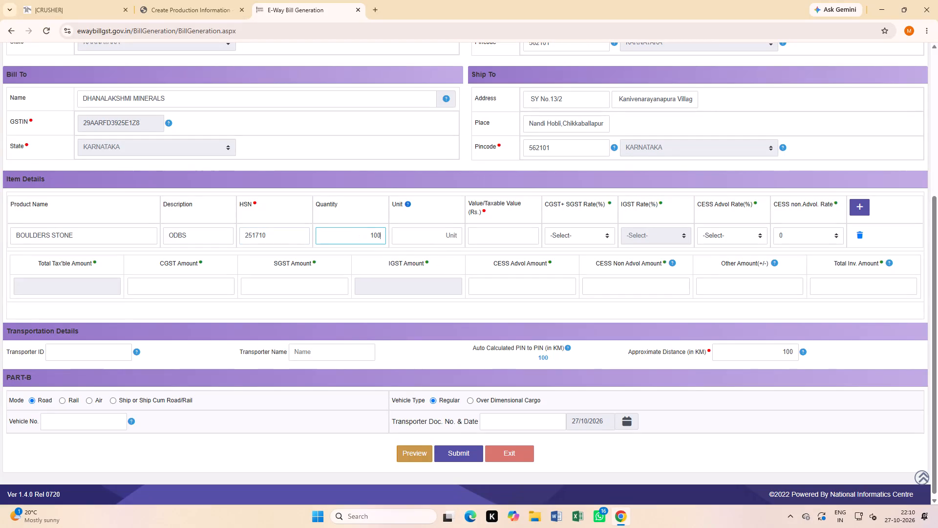
click(426, 234)
text(TON)
click(501, 238)
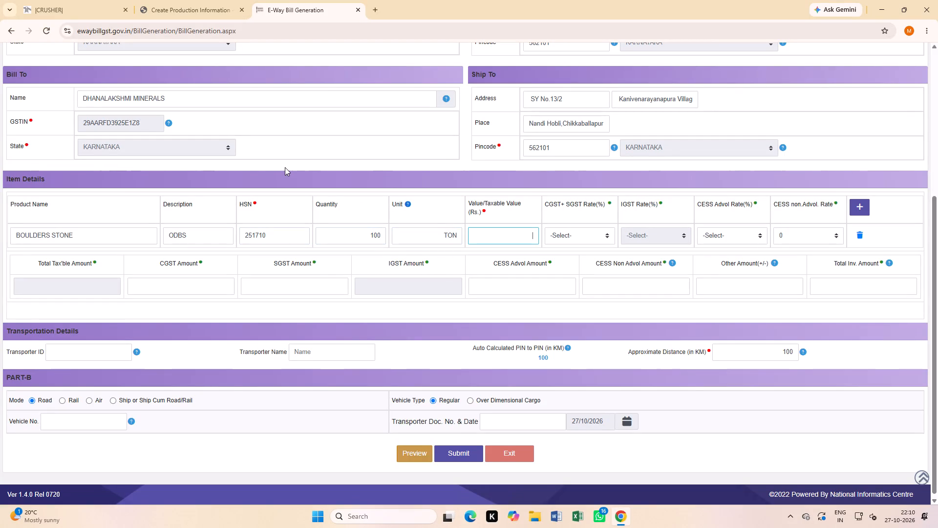
text(20000)
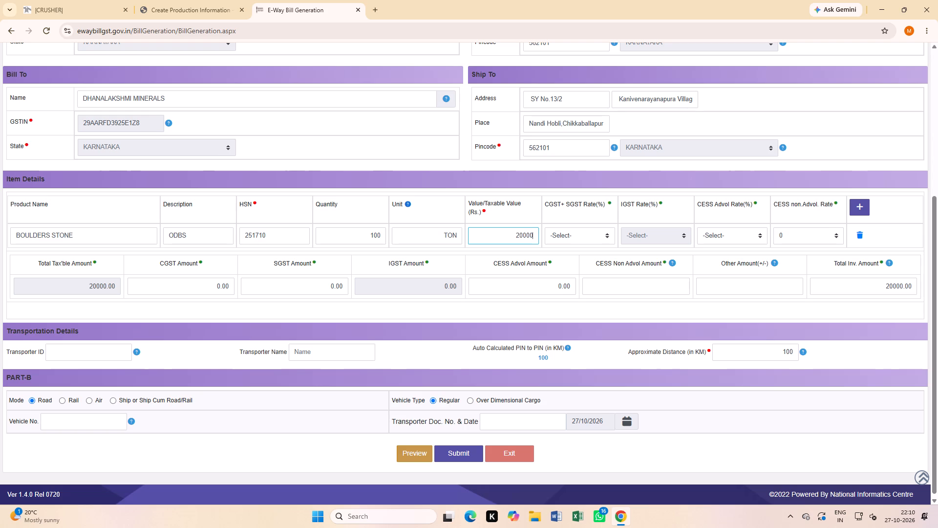
click(566, 239)
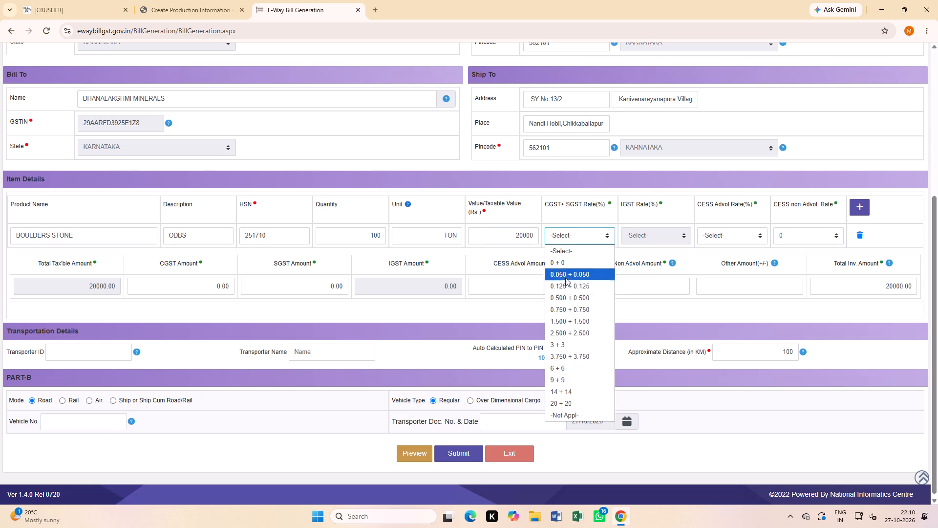
click(567, 265)
scroll(3, 393, down, 3)
click(91, 421)
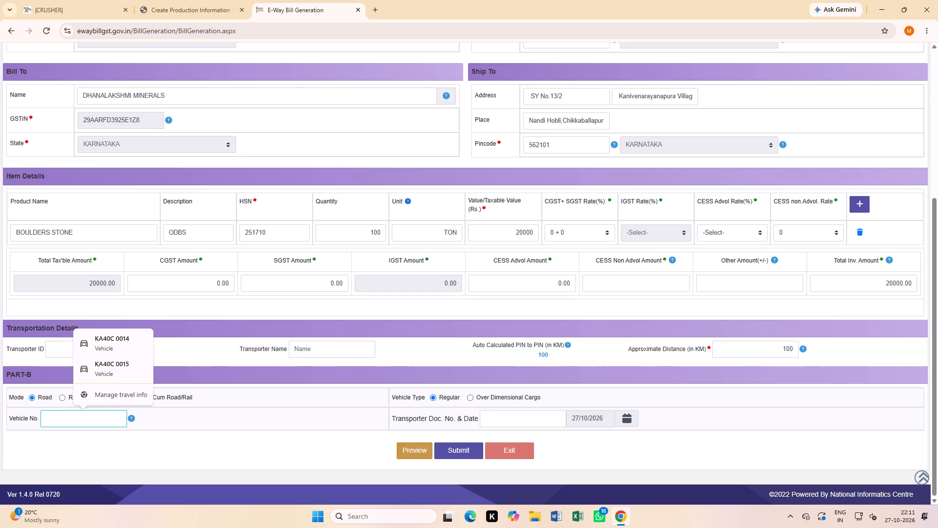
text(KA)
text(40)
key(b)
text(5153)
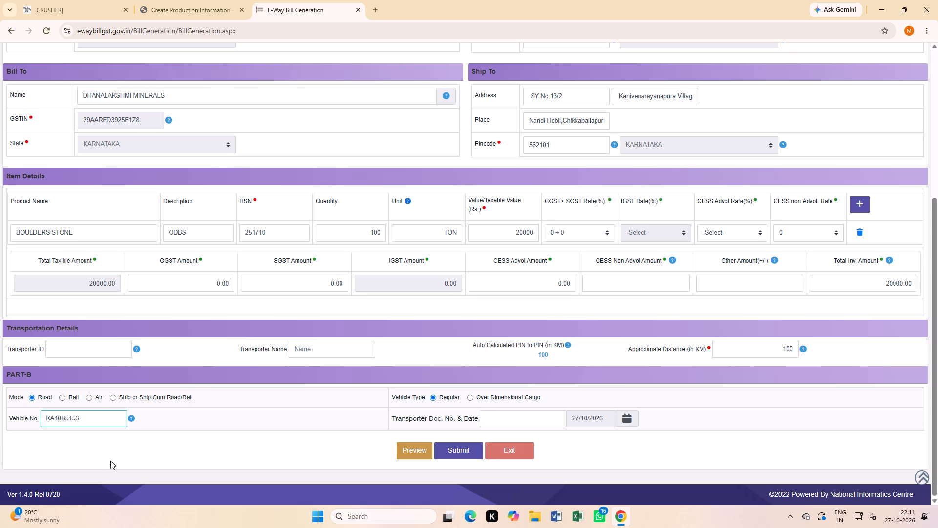
click(124, 456)
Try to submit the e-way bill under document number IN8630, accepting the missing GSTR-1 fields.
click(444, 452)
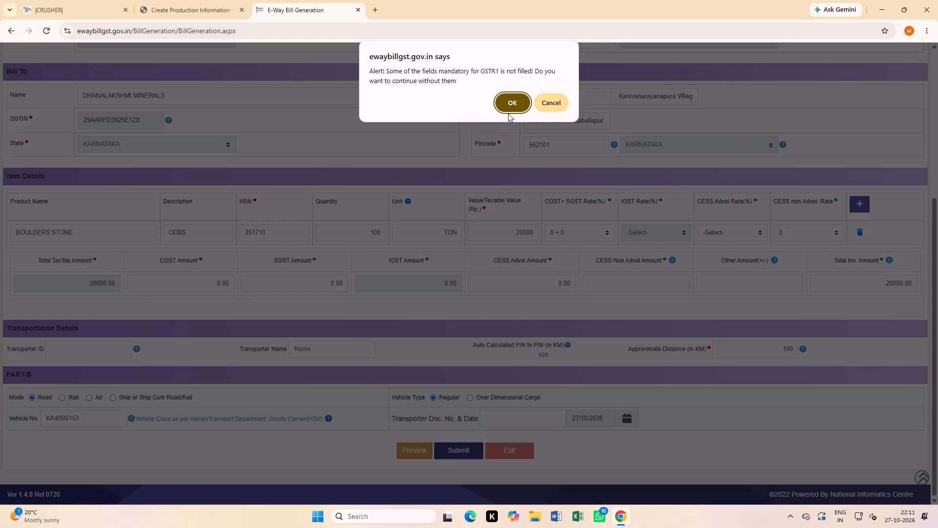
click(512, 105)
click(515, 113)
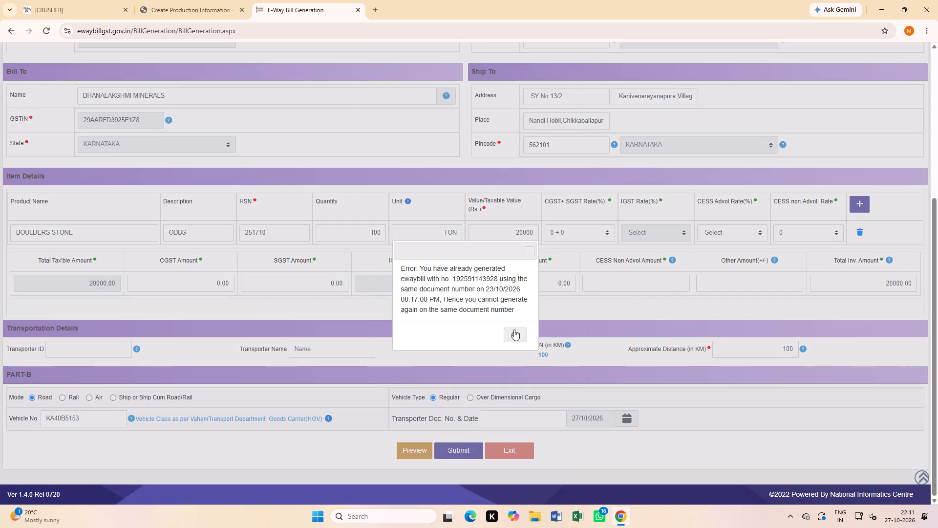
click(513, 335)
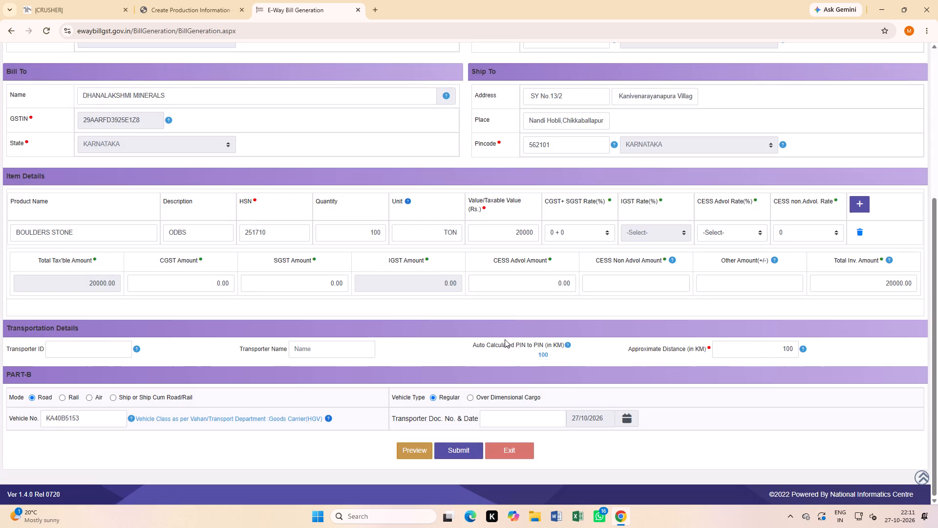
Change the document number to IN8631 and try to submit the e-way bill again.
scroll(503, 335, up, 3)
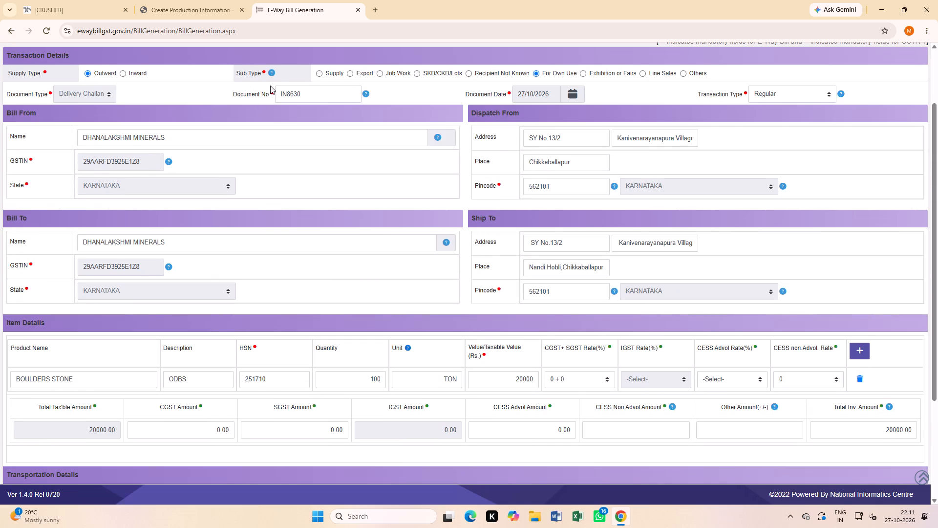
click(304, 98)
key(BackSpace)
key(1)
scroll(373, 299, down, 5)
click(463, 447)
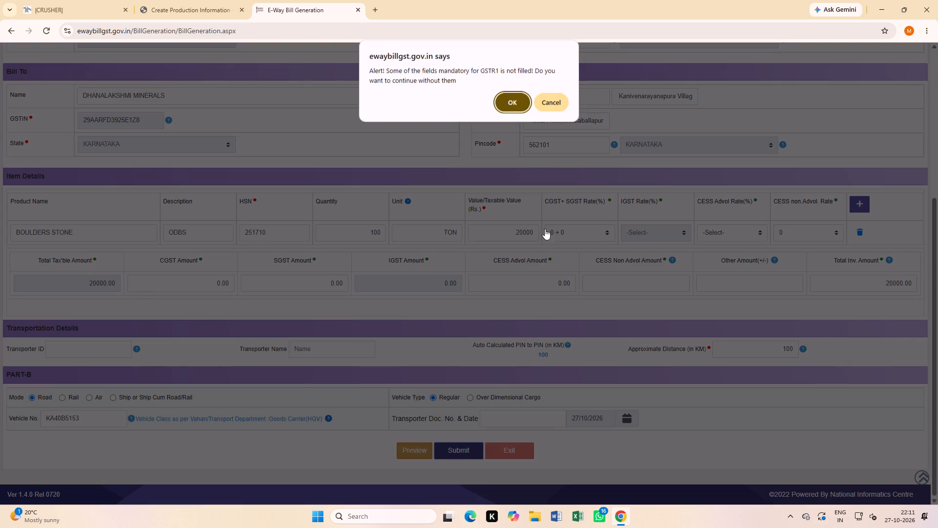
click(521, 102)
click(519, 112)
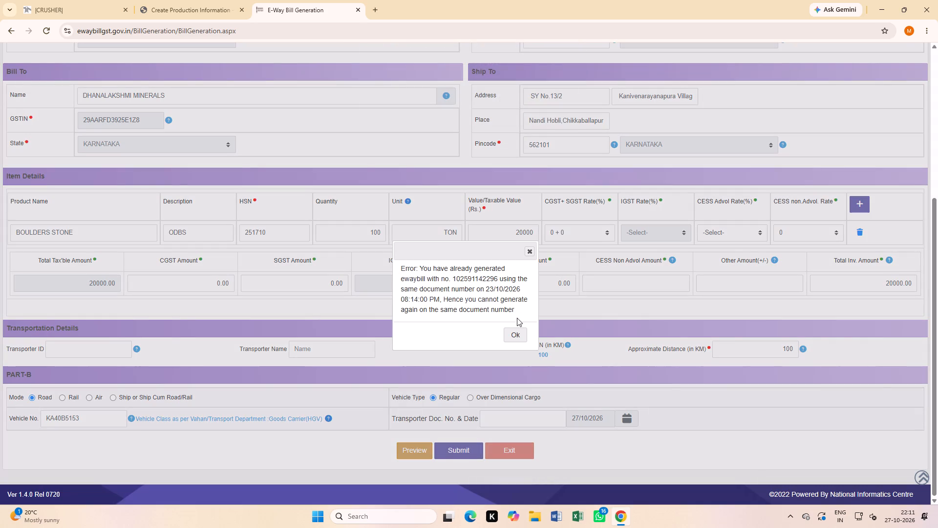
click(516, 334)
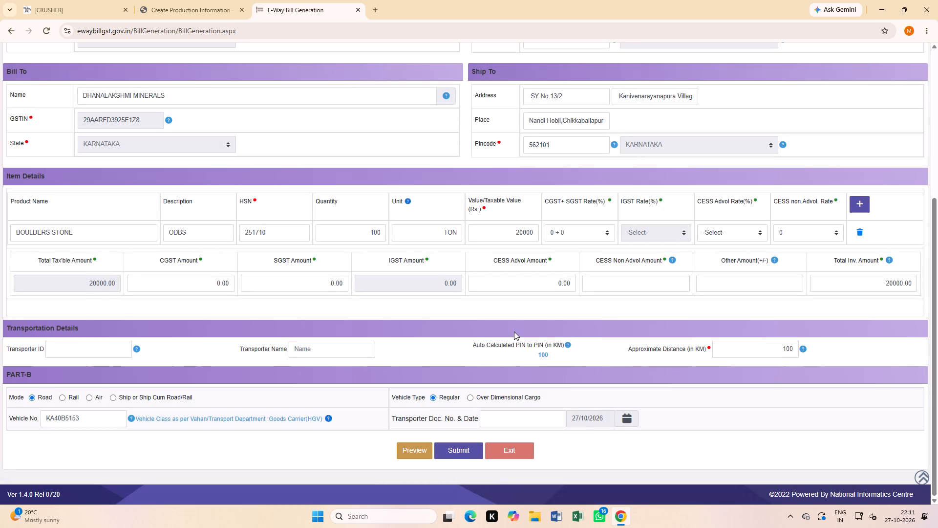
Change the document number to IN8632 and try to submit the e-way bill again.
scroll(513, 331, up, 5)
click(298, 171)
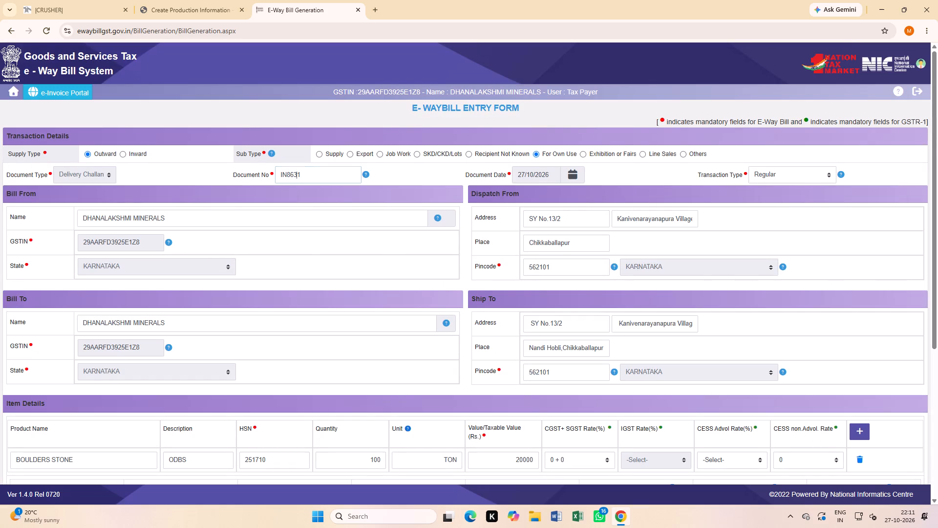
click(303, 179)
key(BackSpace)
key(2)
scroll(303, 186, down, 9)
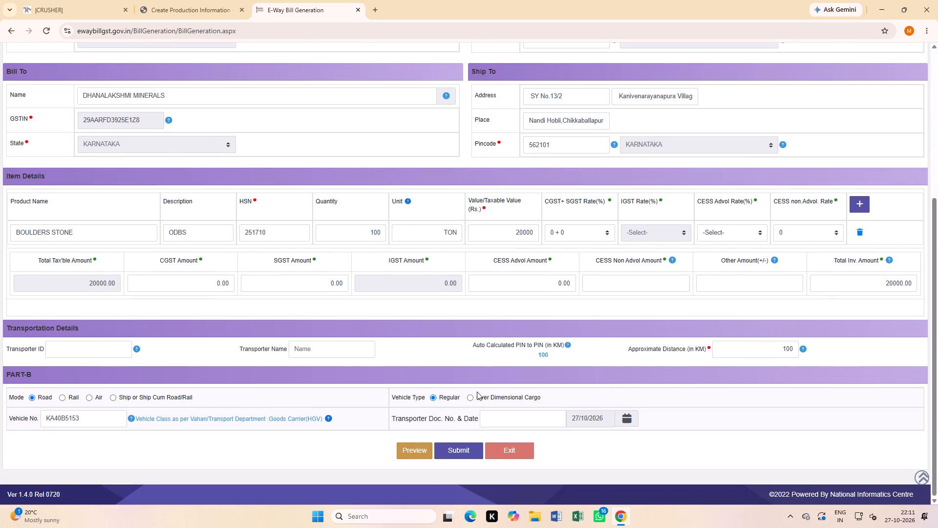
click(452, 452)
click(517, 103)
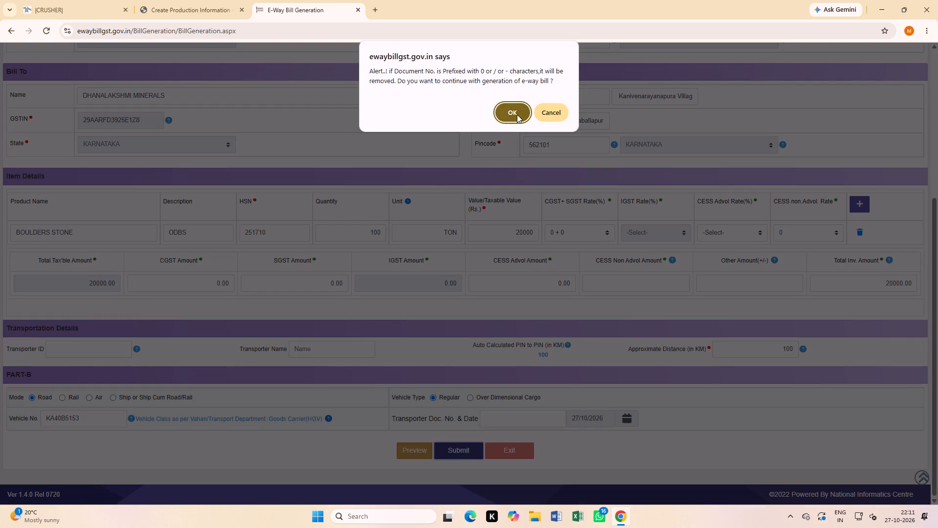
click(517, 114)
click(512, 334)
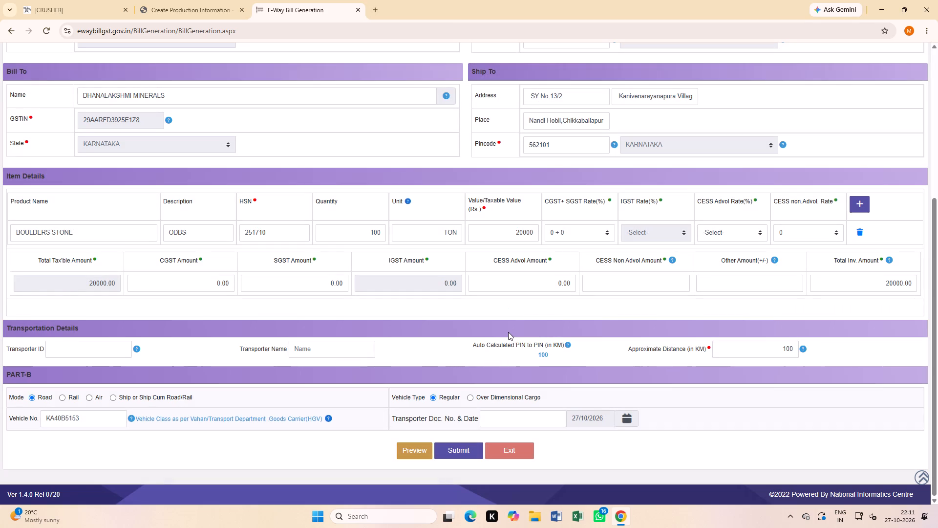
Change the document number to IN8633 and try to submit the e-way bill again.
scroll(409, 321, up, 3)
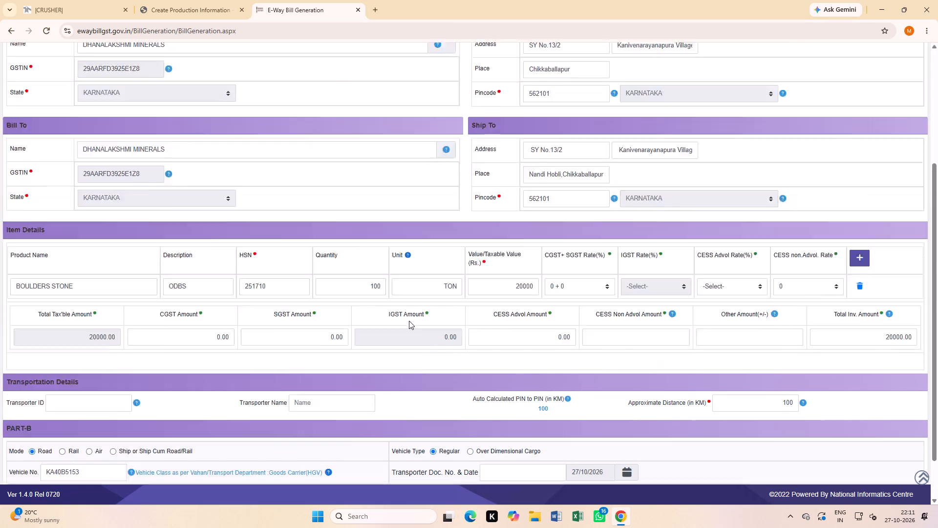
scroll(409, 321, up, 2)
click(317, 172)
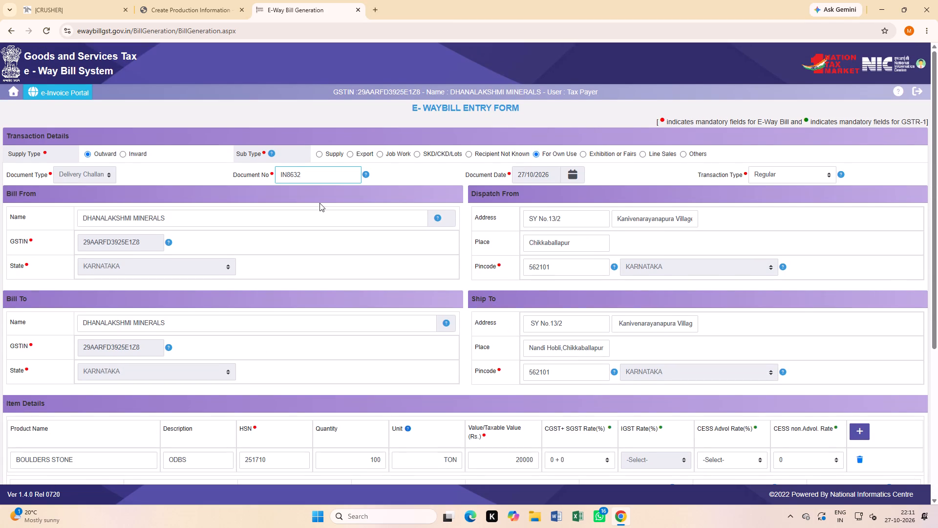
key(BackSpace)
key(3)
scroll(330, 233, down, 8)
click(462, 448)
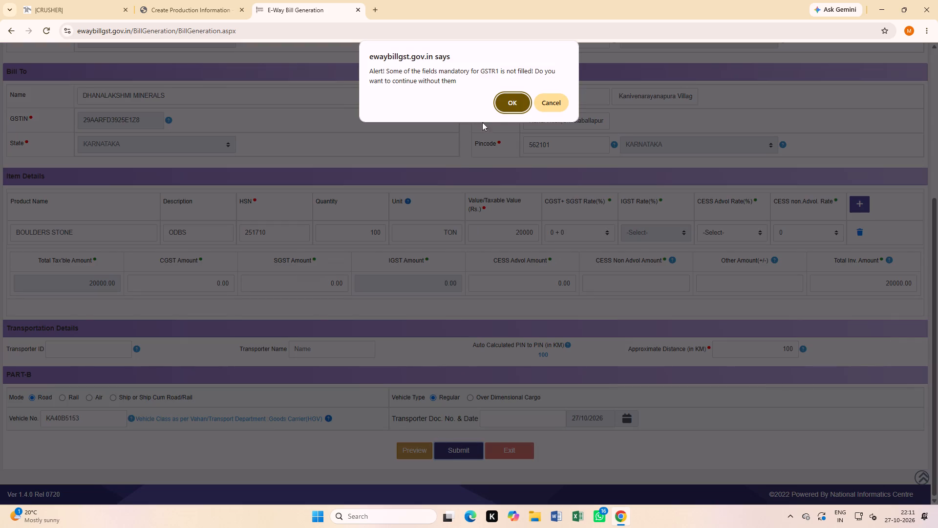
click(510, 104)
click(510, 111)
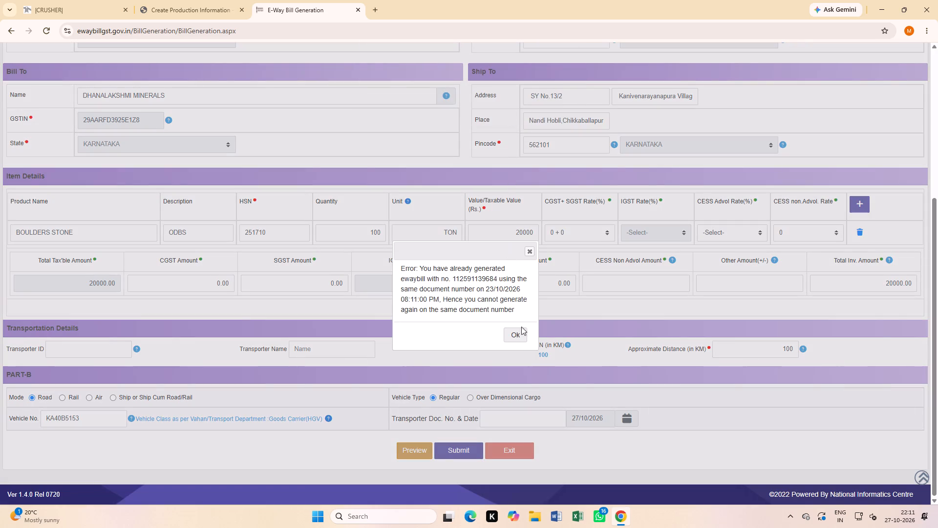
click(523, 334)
Change the document number to IN8634 and submit the e-way bill, accepting the missing GSTR-1 fields.
scroll(394, 268, up, 5)
click(305, 169)
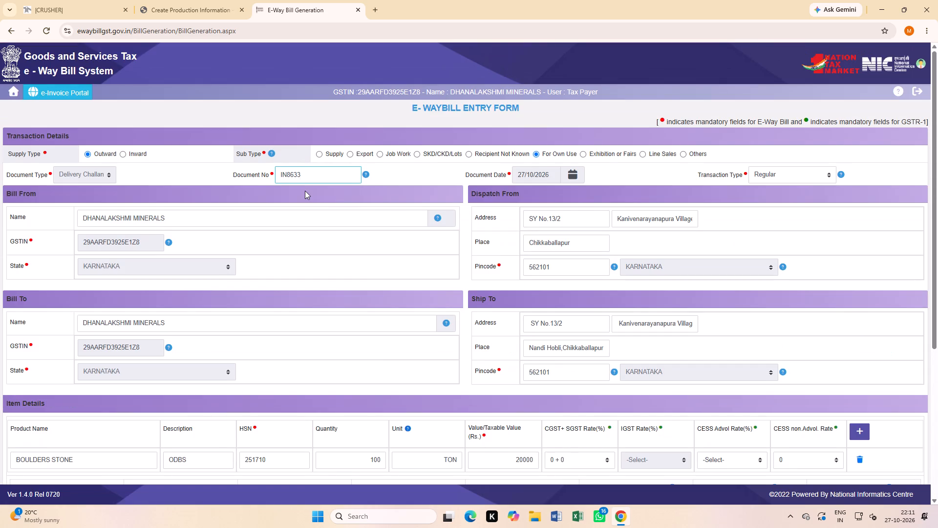
key(BackSpace)
key(4)
scroll(314, 352, down, 7)
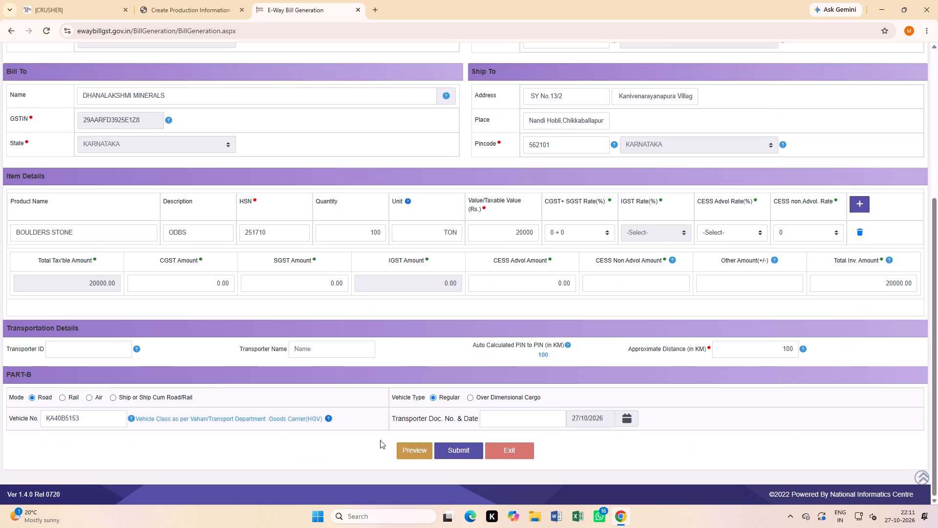
click(457, 441)
click(457, 450)
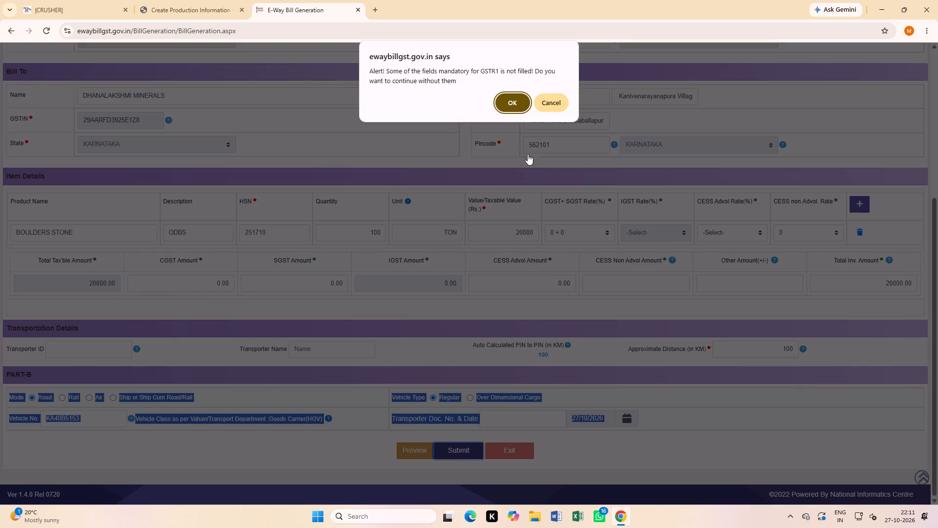
click(508, 102)
click(514, 115)
Print one portrait copy of the detailed e-way bill for challan IN8634 on the Canon printer.
scroll(491, 357, down, 7)
click(476, 460)
scroll(469, 405, down, 2)
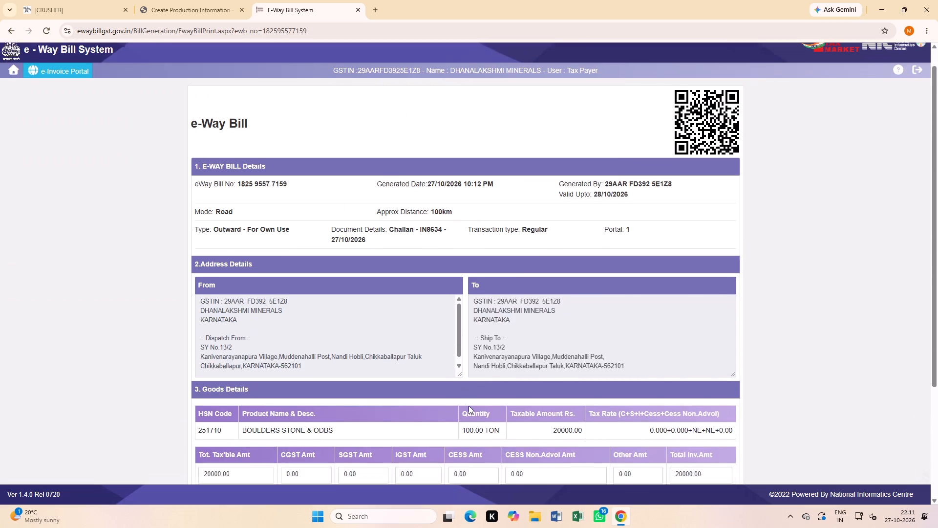
scroll(469, 406, down, 8)
click(462, 475)
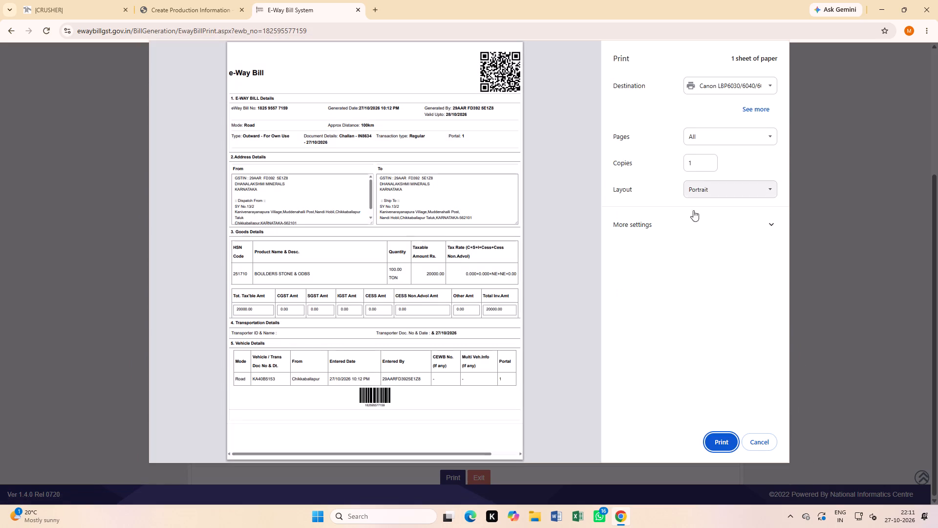
click(720, 447)
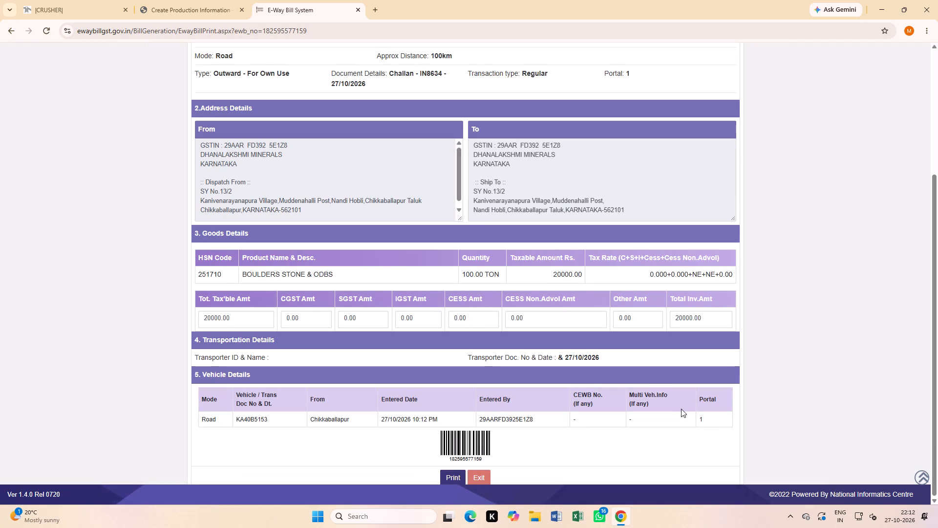